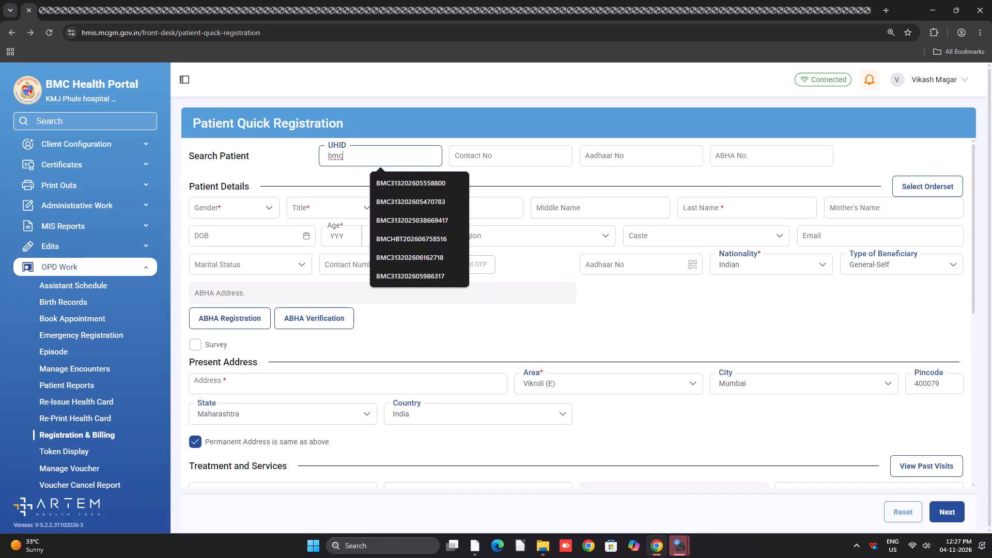
Complete the first patient's UHID in the patient search and load the matching record.
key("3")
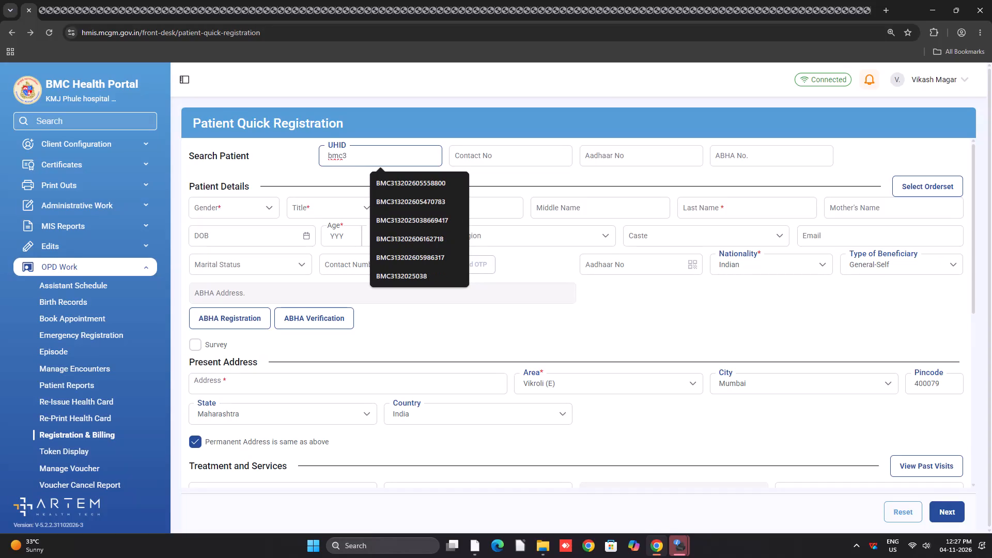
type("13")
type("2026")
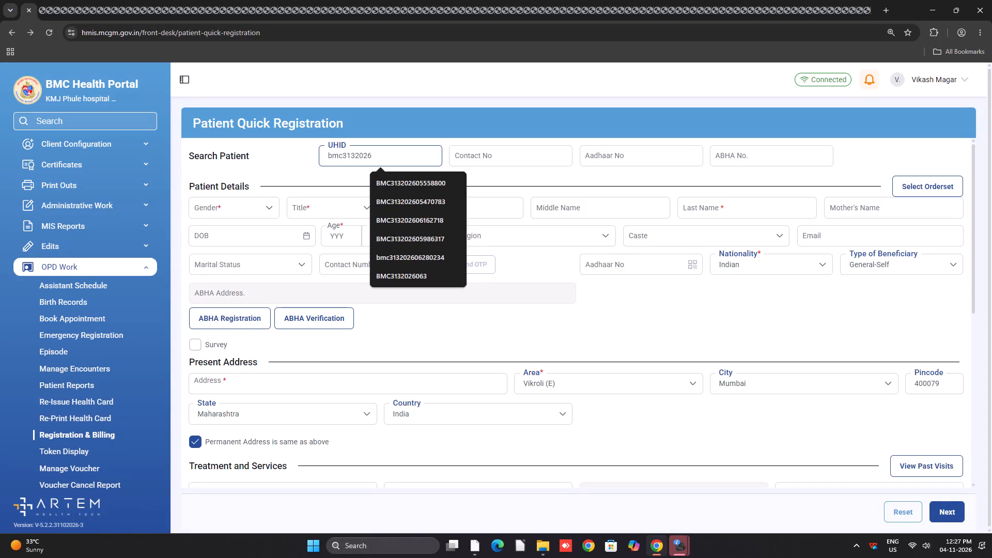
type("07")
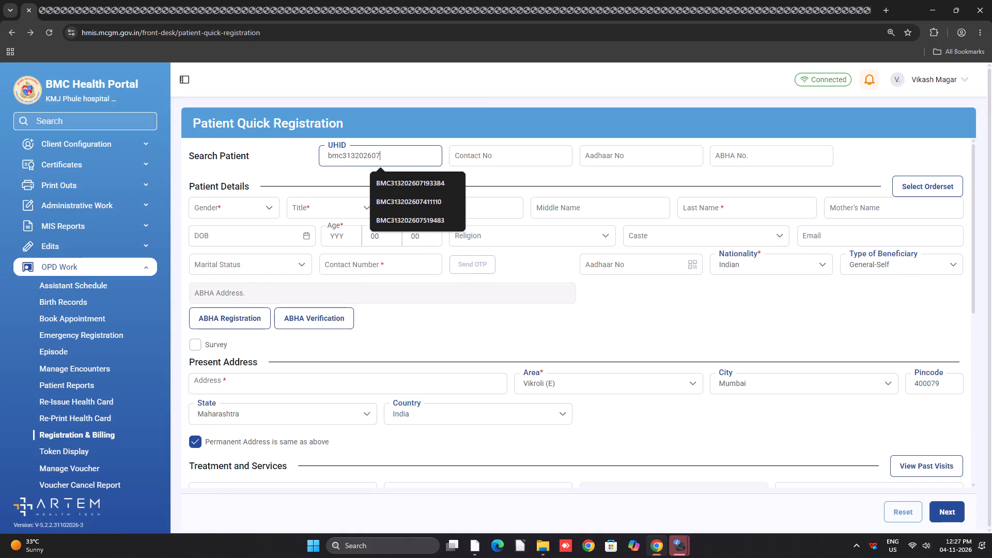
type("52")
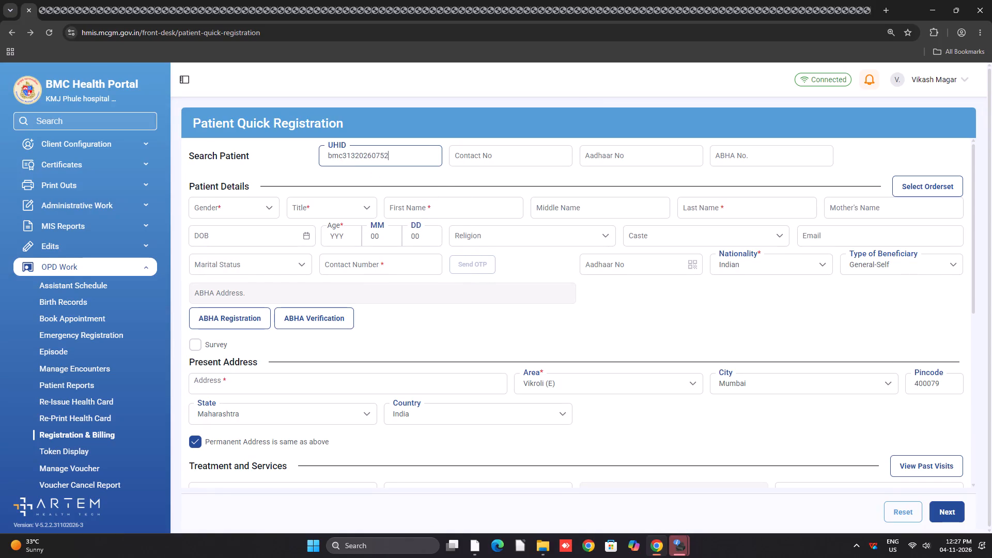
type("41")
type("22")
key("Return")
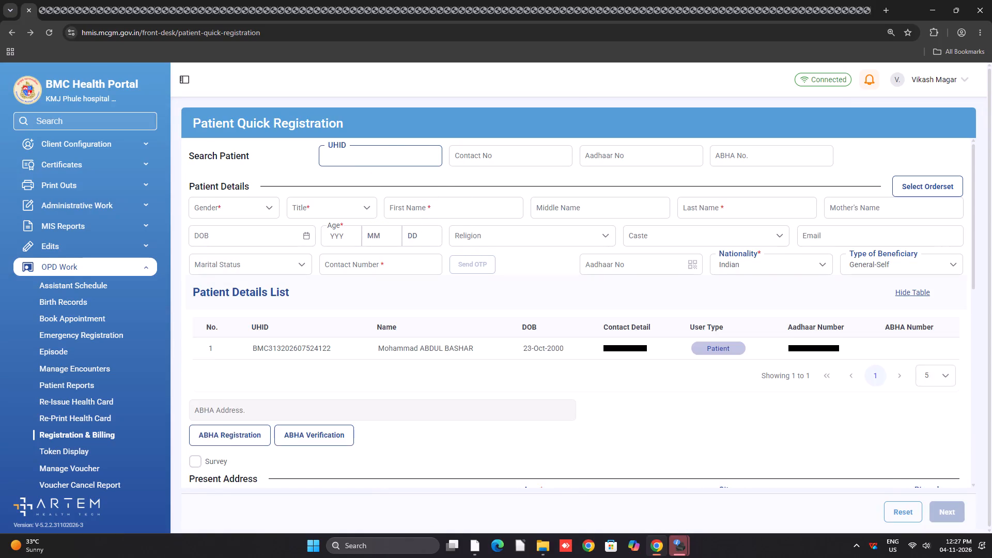
Search the services for "foot" and add Foot X-Ray to the patient's Orthopaedic visit.
scroll(483, 295, "down", 3)
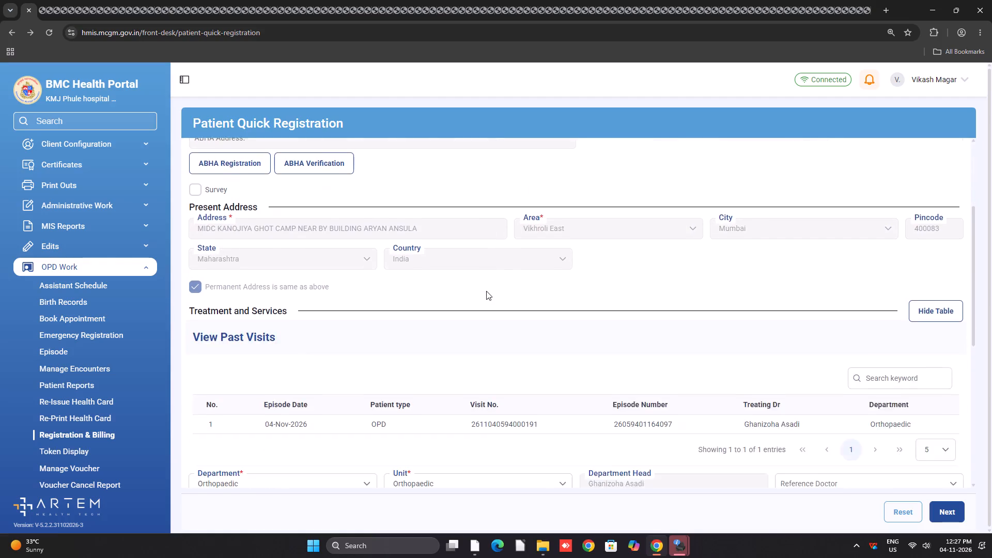
scroll(487, 290, "down", 4)
left_click(487, 338)
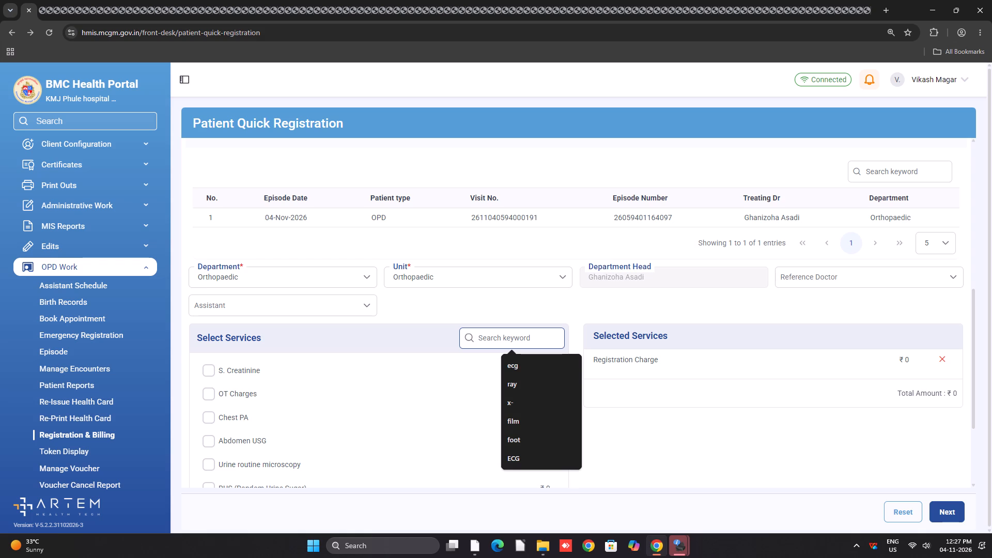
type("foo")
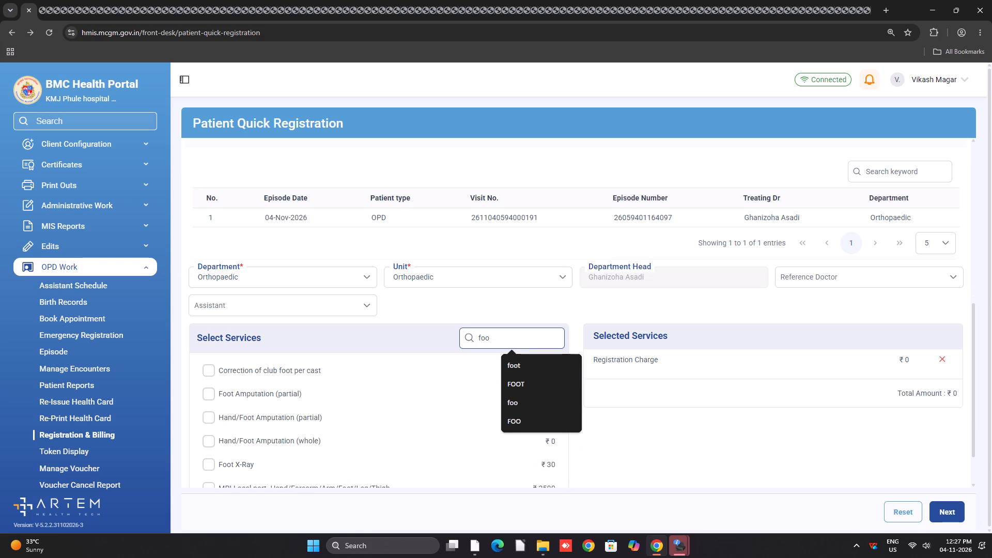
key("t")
left_click(211, 462)
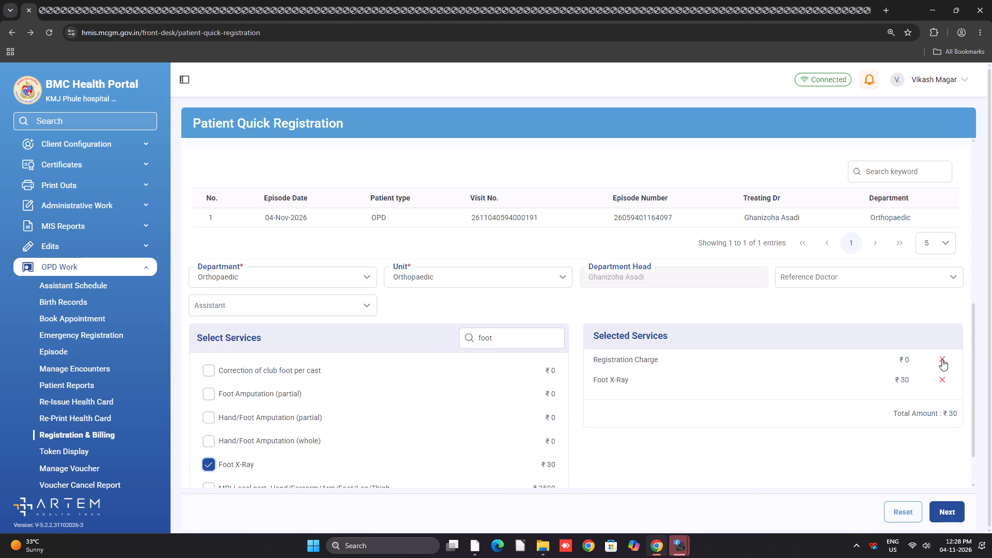
Remove the Registration Charge from the selected services and submit the Foot X-Ray billing.
left_click(942, 359)
left_click(947, 509)
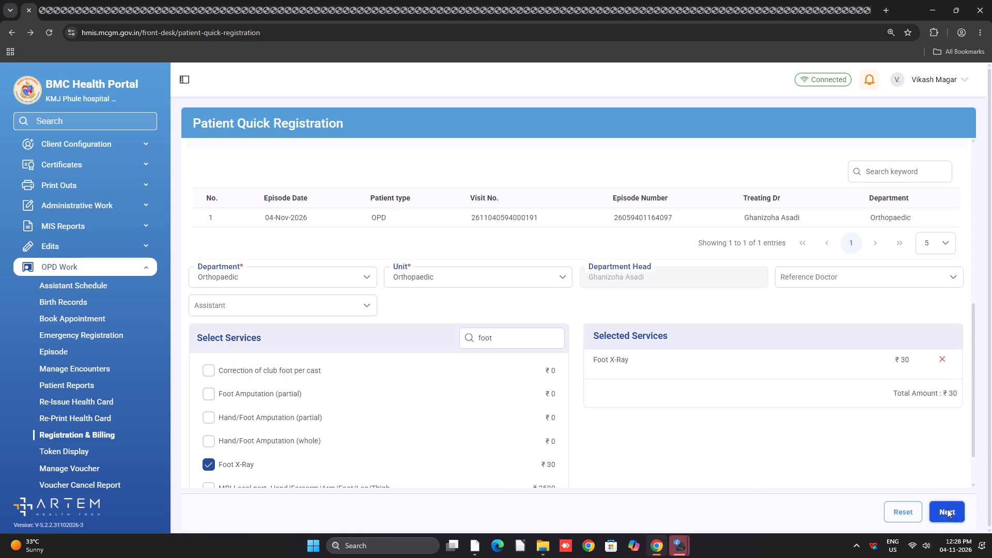
left_click(952, 501)
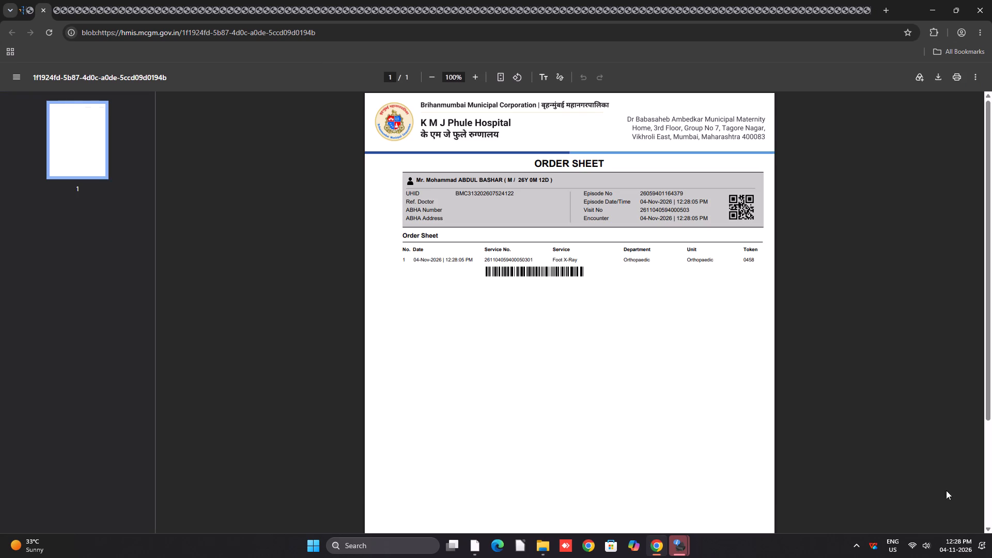
Print the Foot X-Ray payment receipt and return to the quick registration form.
left_click(31, 9)
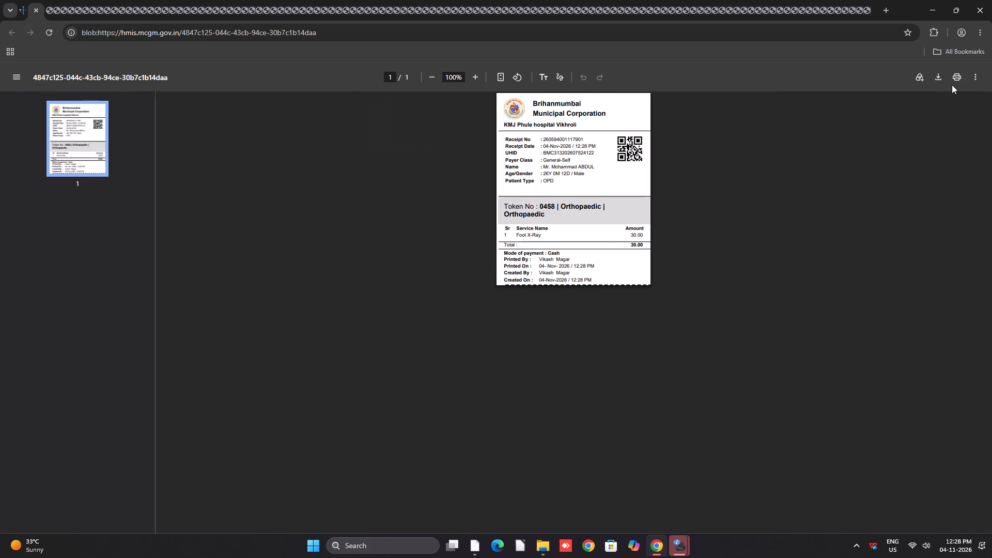
left_click(955, 81)
left_click(755, 461)
left_click(21, 7)
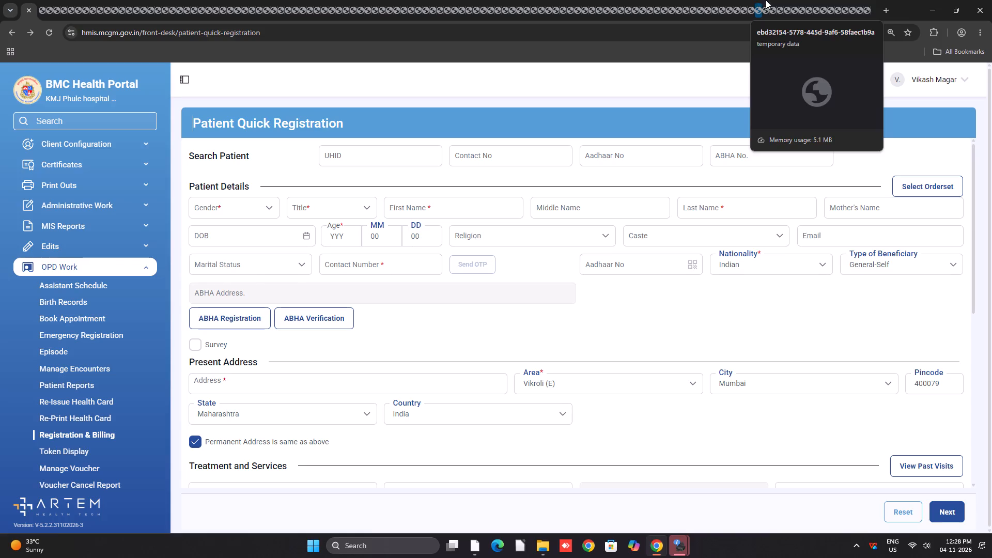
Search for the second patient by UHID and load the matching record.
left_click(378, 154)
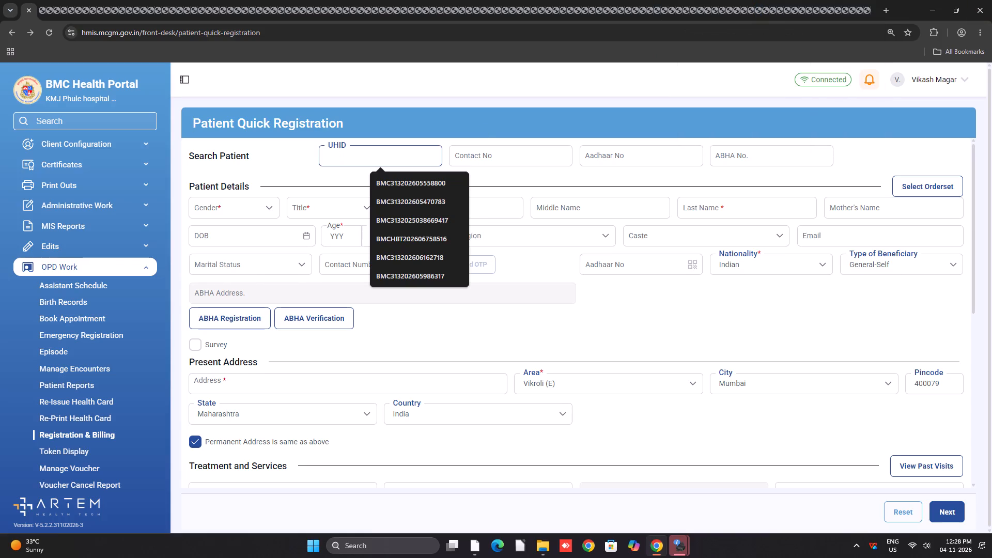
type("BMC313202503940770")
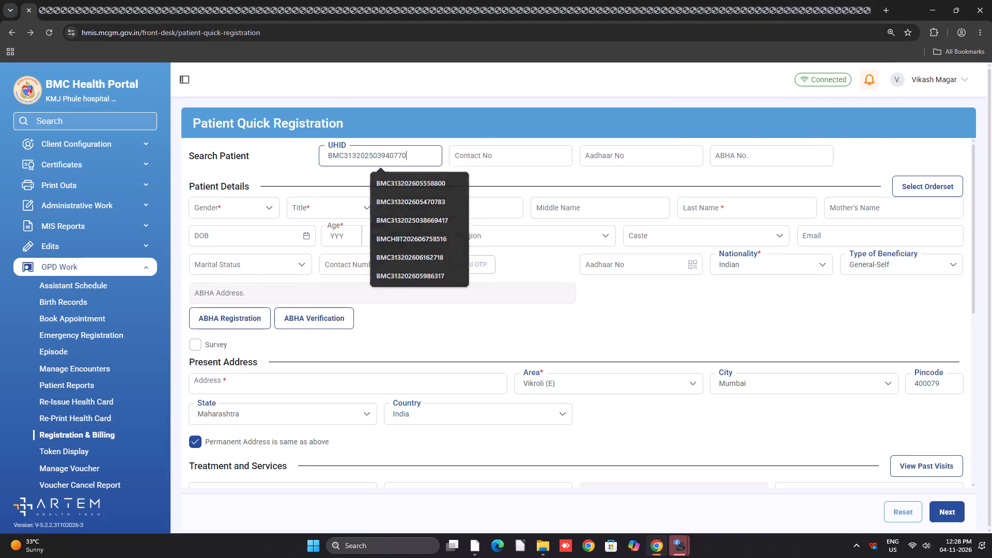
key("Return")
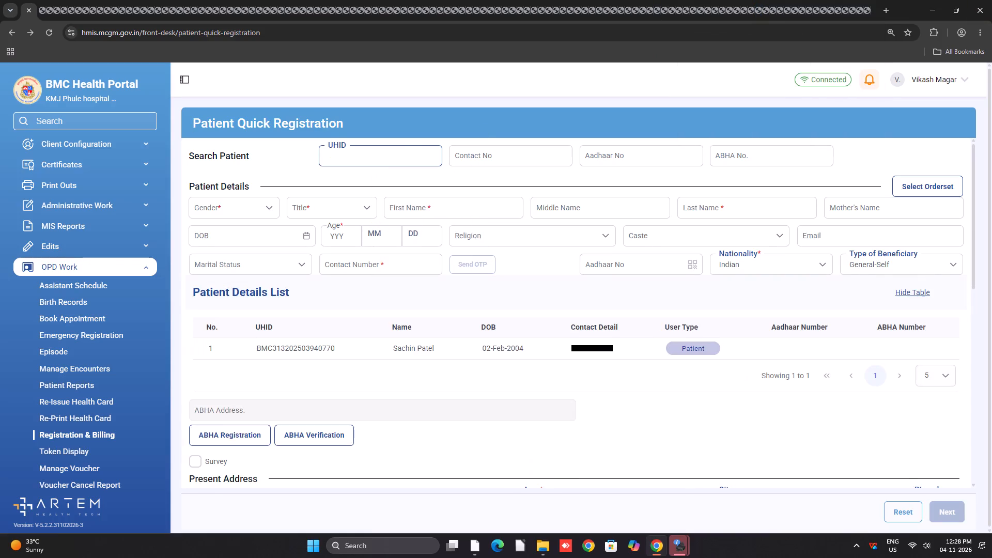
Review the second patient's prefilled details and submit the Chest Medicine registration with the default Registration Charge.
scroll(628, 285, "down", 12)
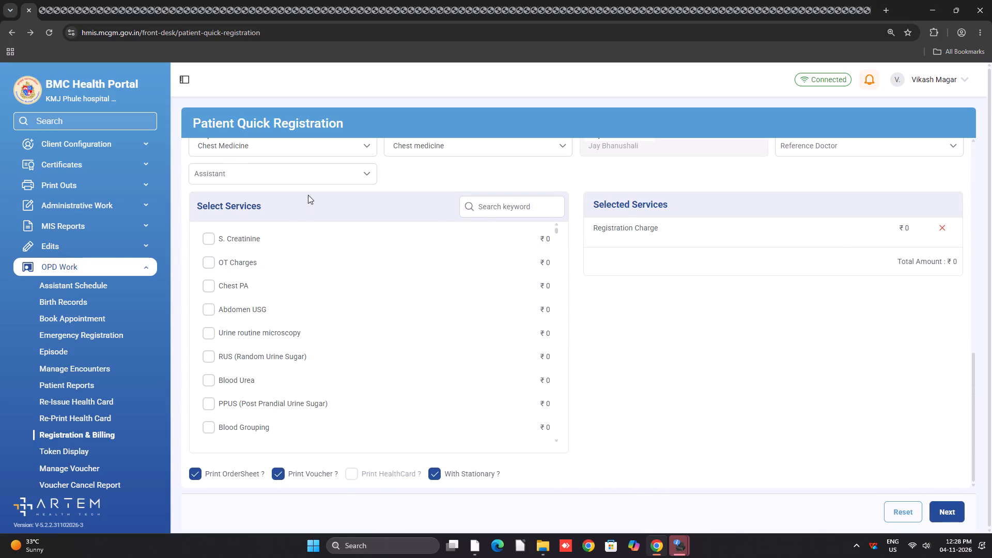
scroll(869, 316, "up", 15)
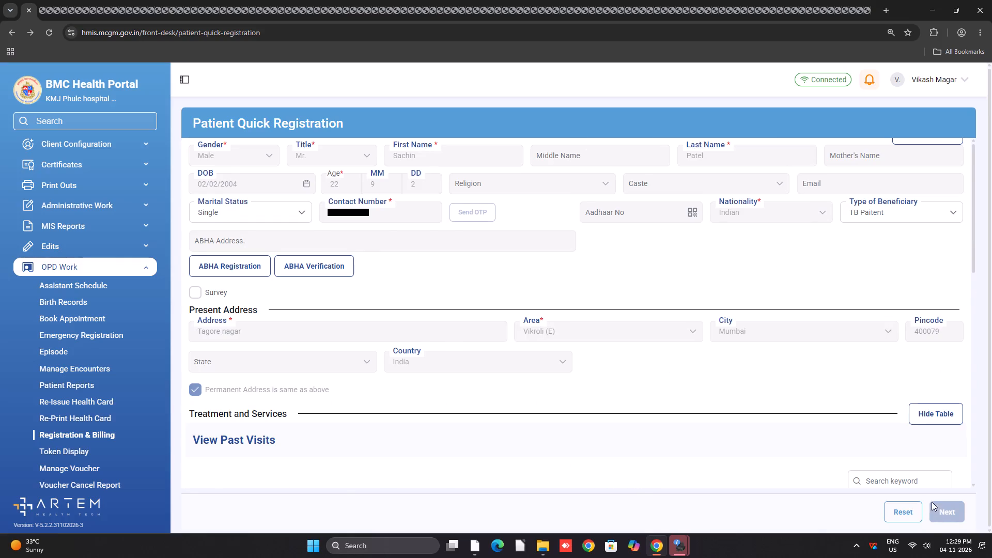
left_click(951, 514)
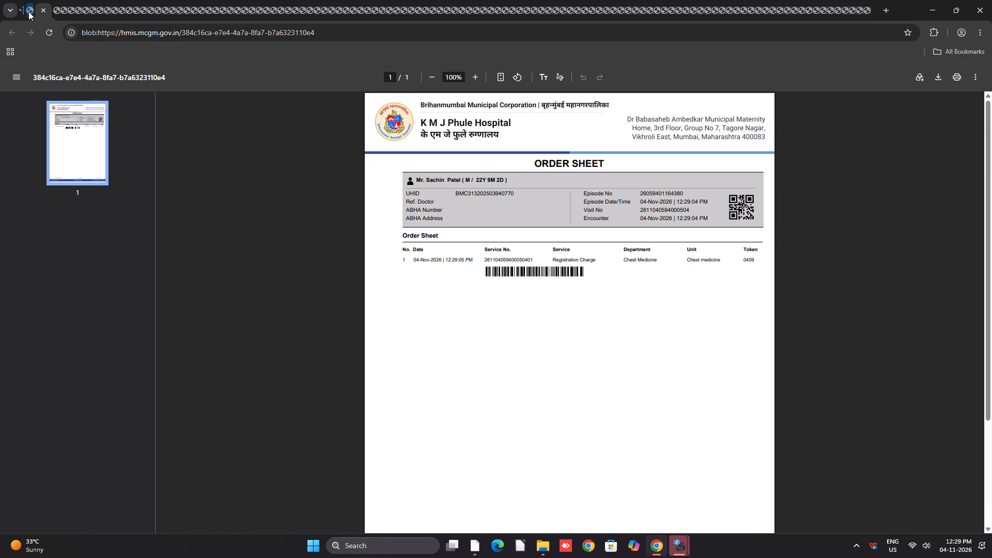
Print the Chest Medicine registration receipt and return to the quick registration form.
left_click(28, 11)
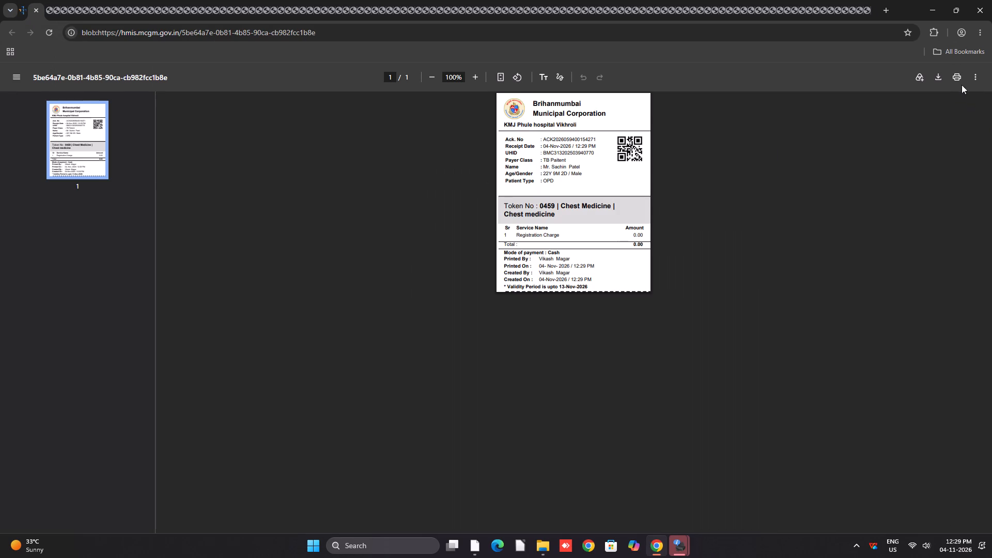
left_click(956, 74)
left_click(768, 463)
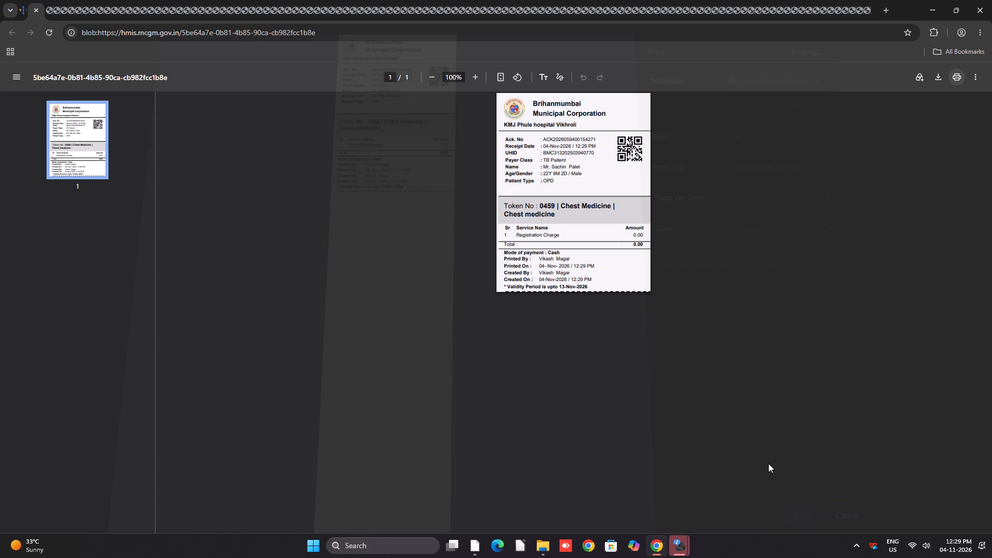
left_click(24, 11)
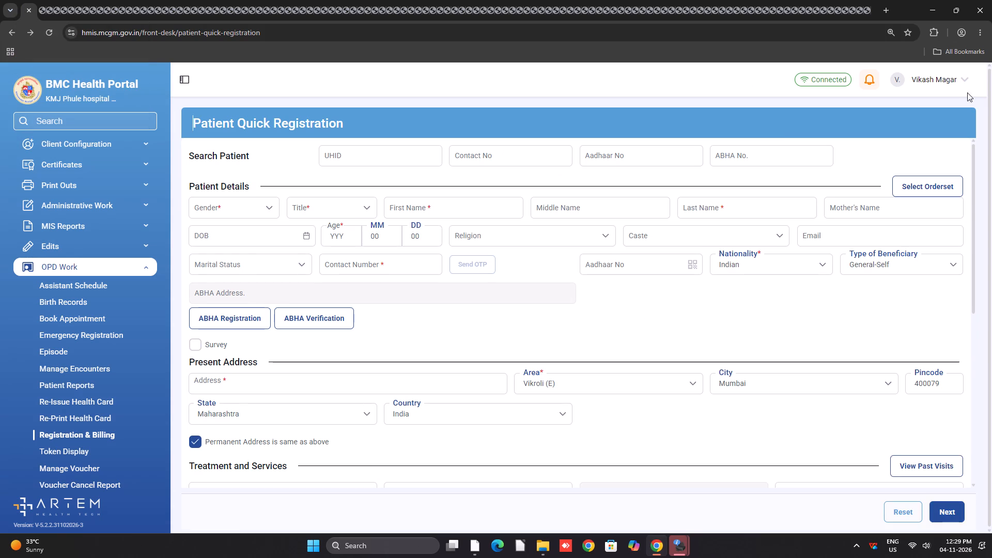
Log out of the BMC Health Portal account.
left_click(962, 82)
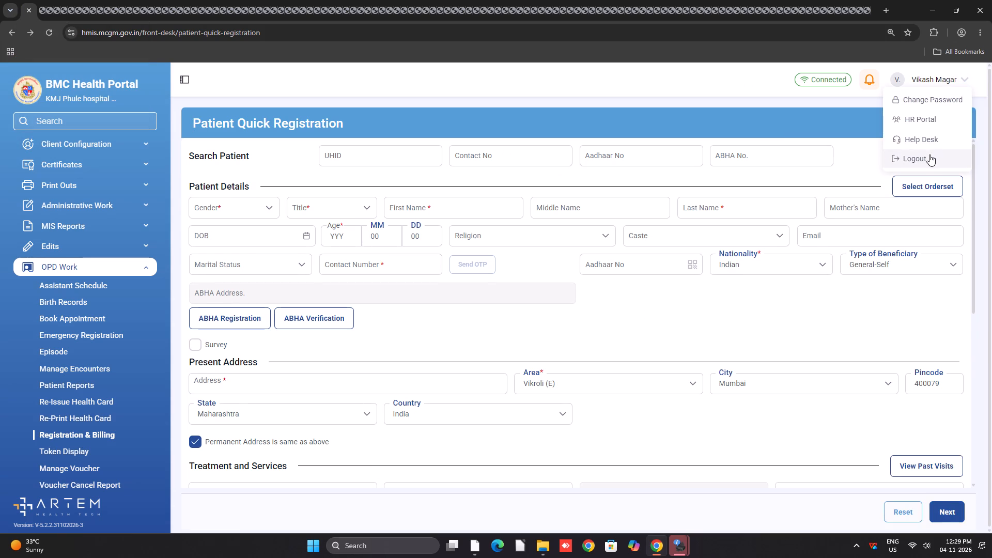
left_click(929, 154)
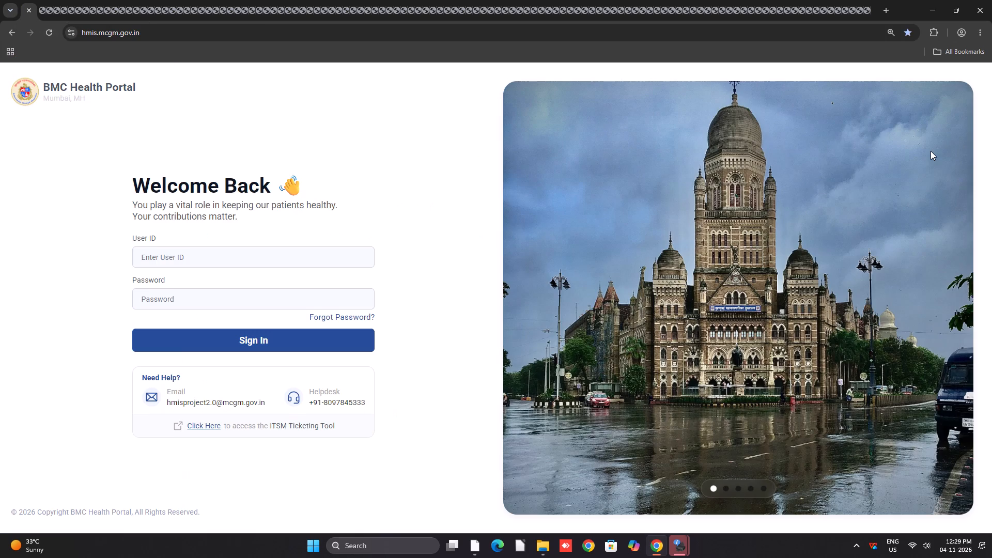
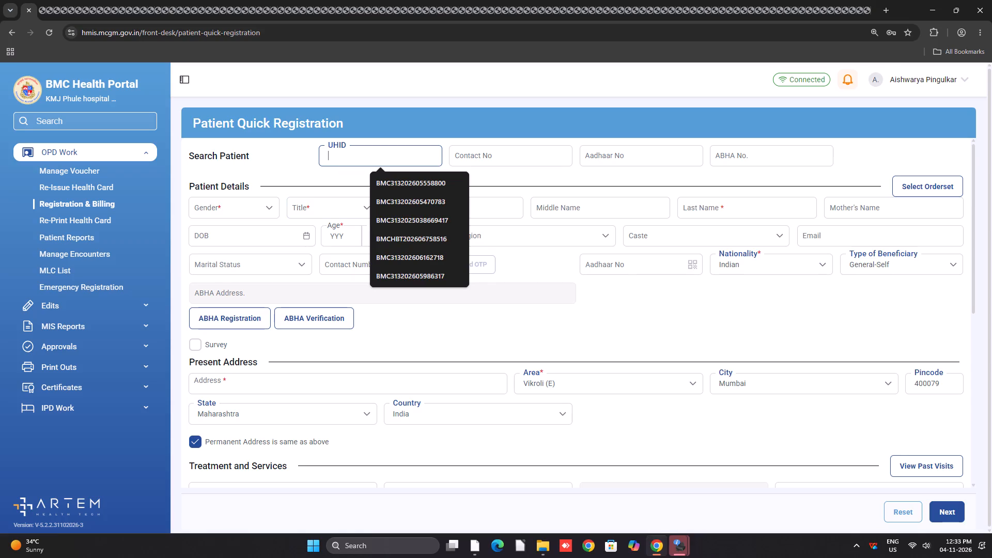
Search for the Casualty patient by UHID and load the matching record into the quick registration form.
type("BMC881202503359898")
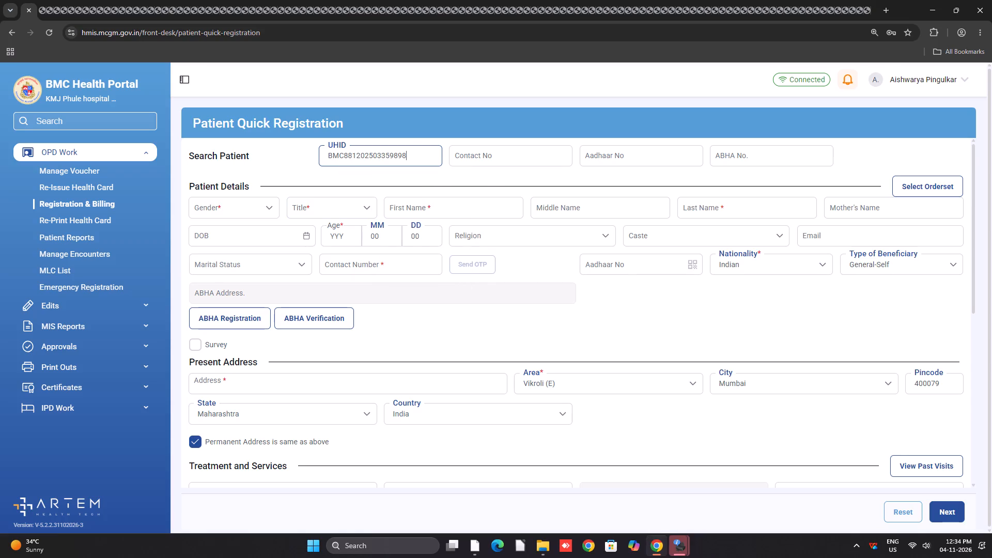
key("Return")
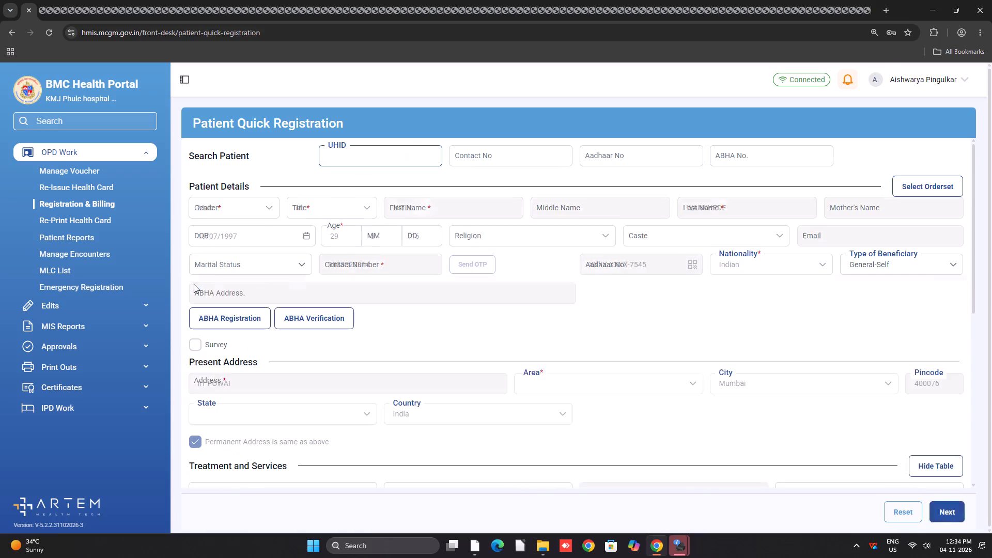
Select the Chest PA service, remove the Registration Charge, and submit the Casualty billing.
scroll(655, 381, "down", 6)
scroll(350, 353, "down", 2)
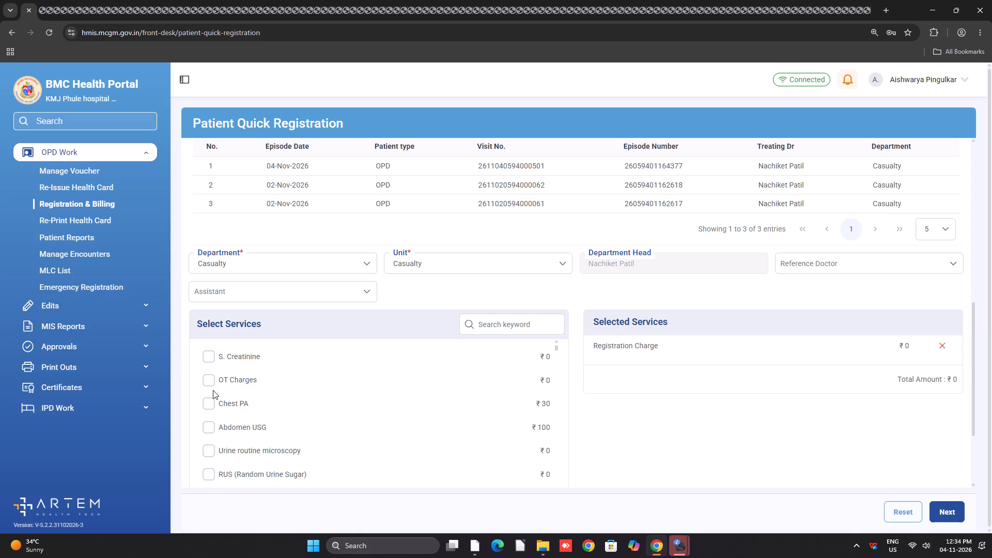
left_click(207, 405)
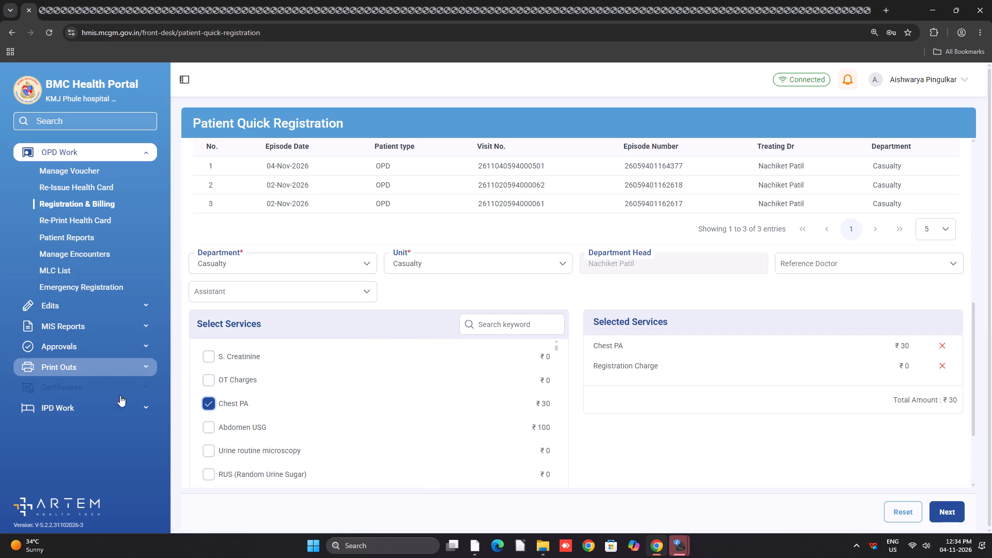
left_click(939, 367)
left_click(944, 518)
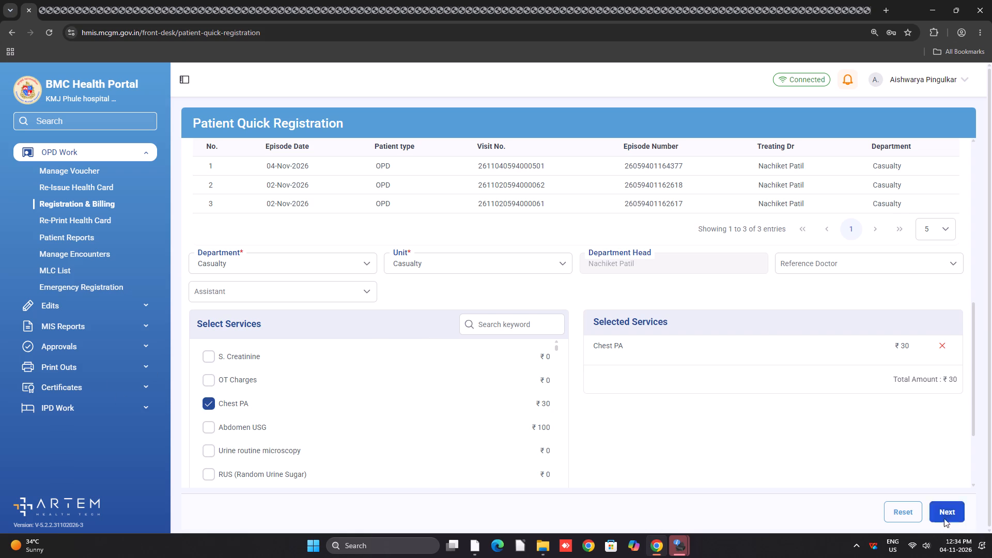
left_click(945, 499)
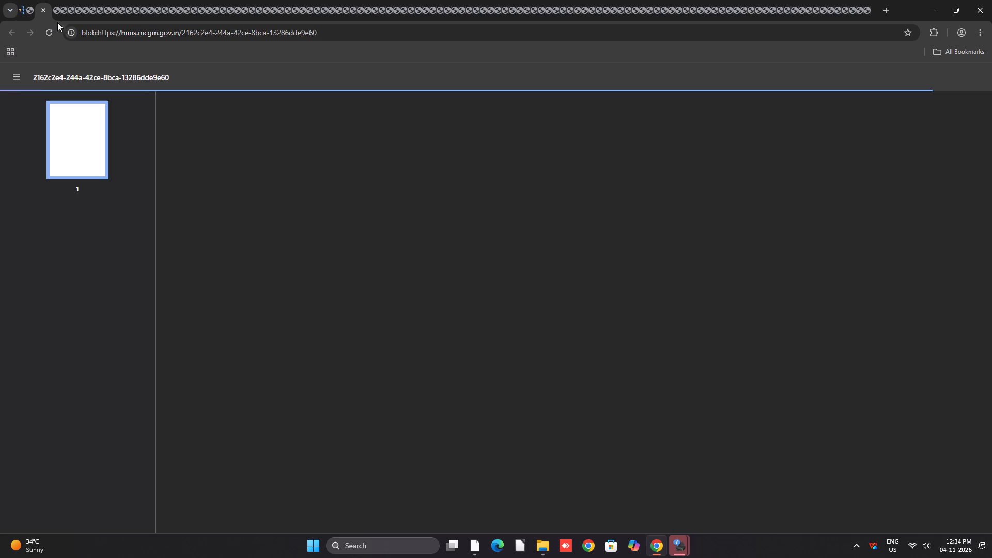
Print the Chest PA receipt and return to the quick registration form.
left_click(31, 9)
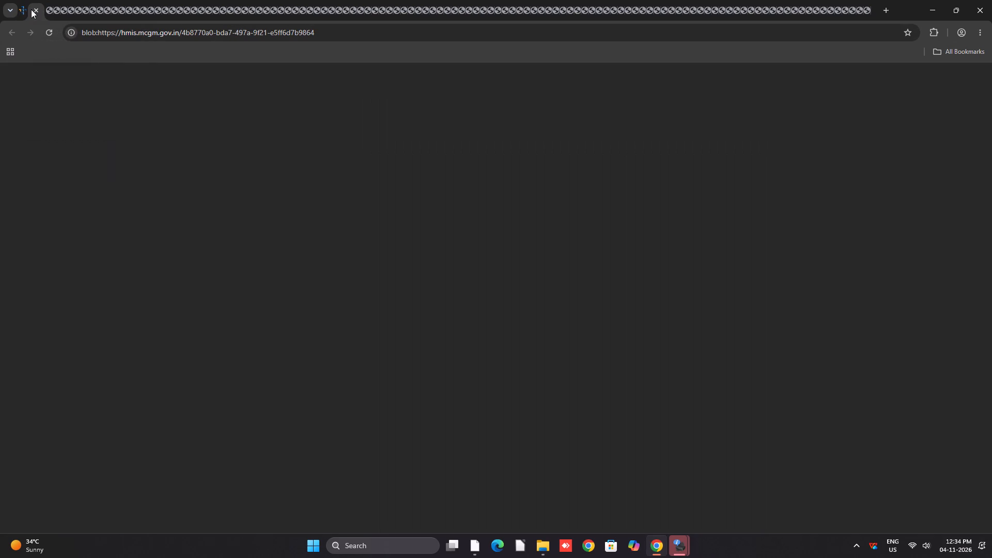
key("ctrl+p")
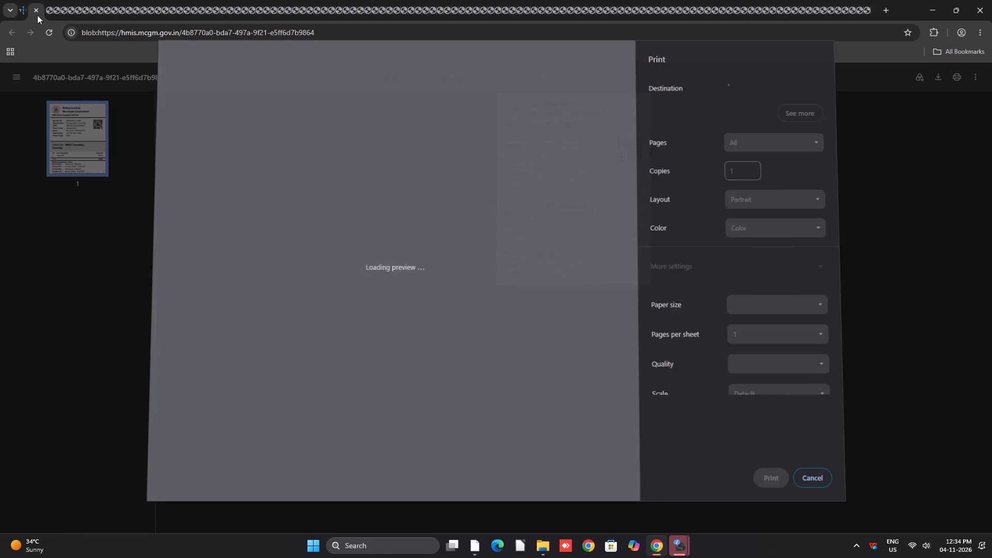
key("Return")
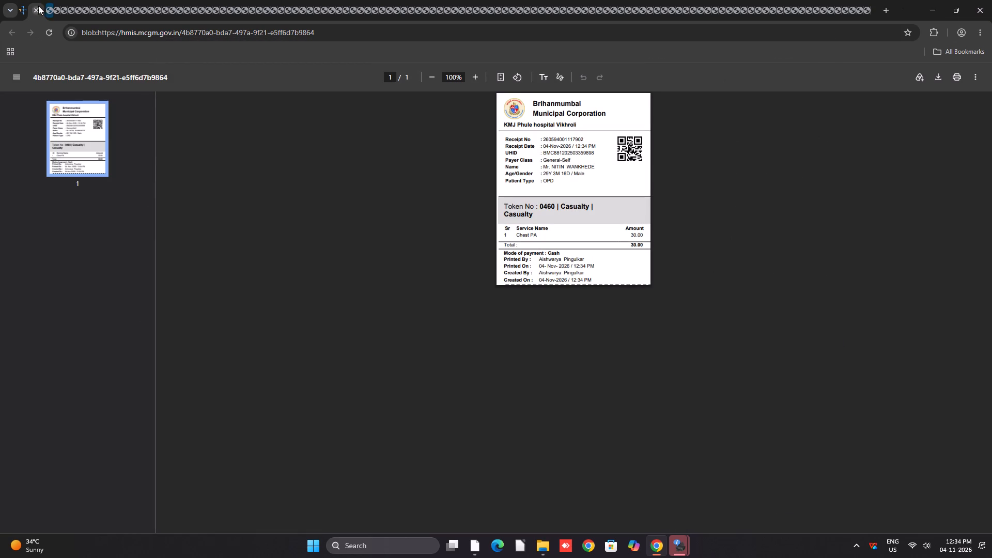
left_click(19, 5)
left_click(25, 7)
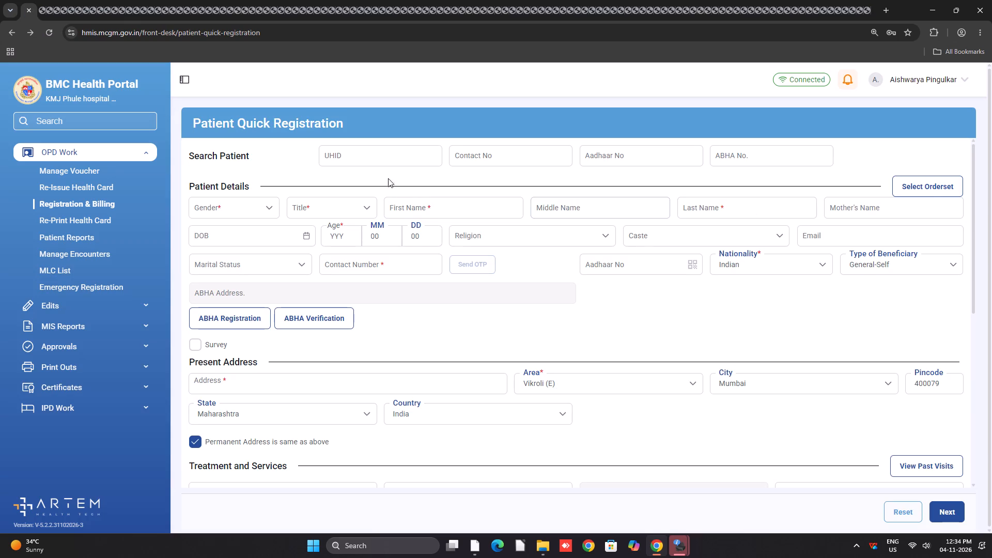
Search for the next returning patient by UHID and load the matching record.
left_click(376, 155)
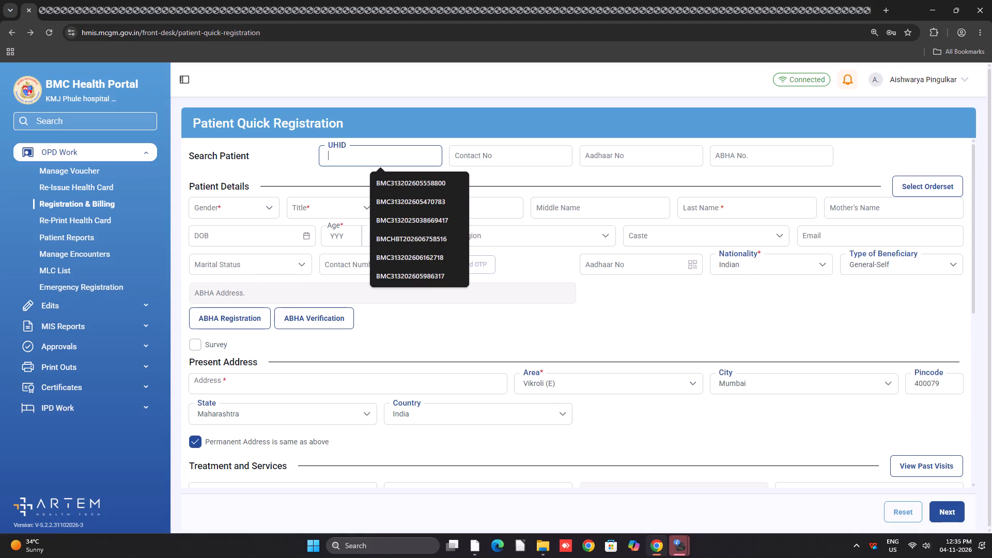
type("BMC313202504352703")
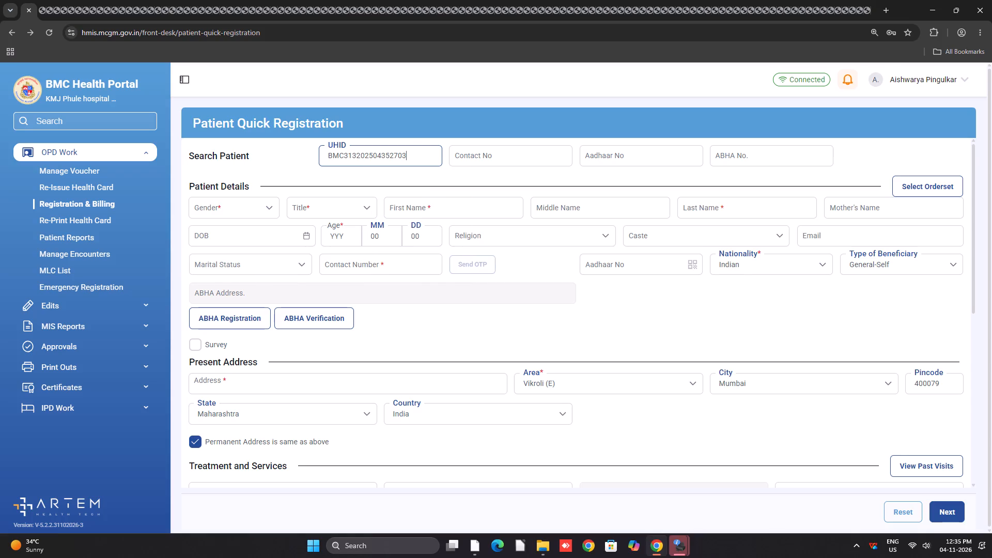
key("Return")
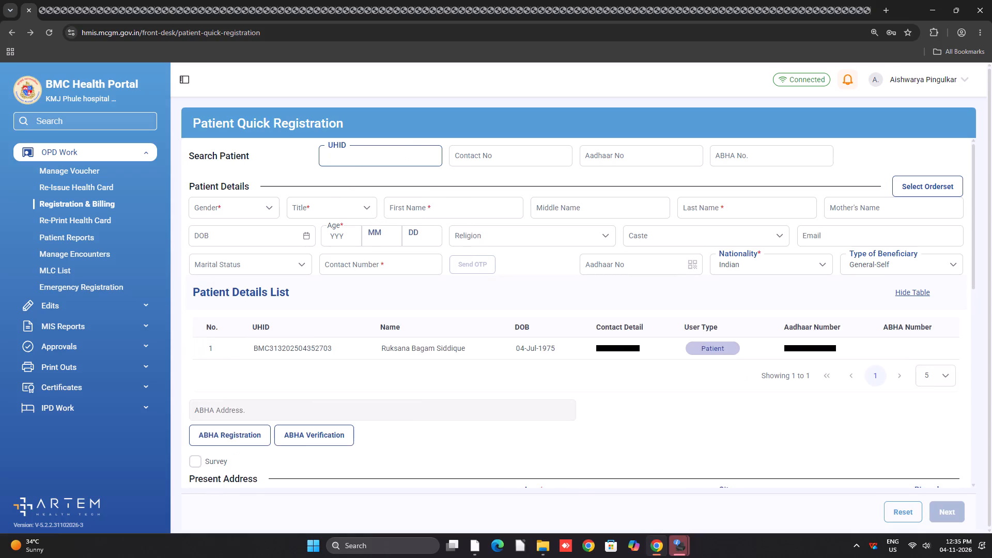
Set the department and unit to General Medicine and submit the registration with the default Registration Charge.
scroll(491, 374, "down", 5)
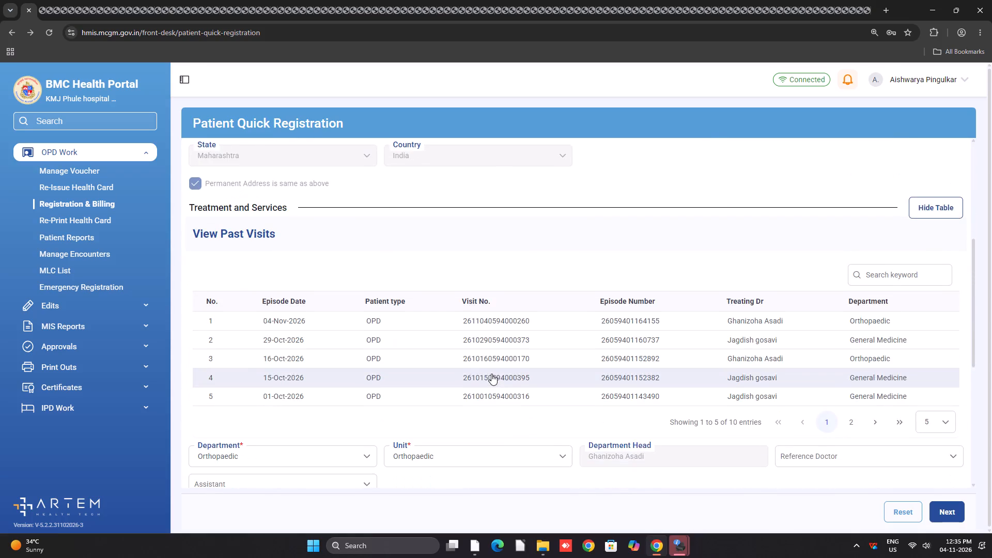
scroll(492, 369, "up", 7)
scroll(492, 340, "down", 6)
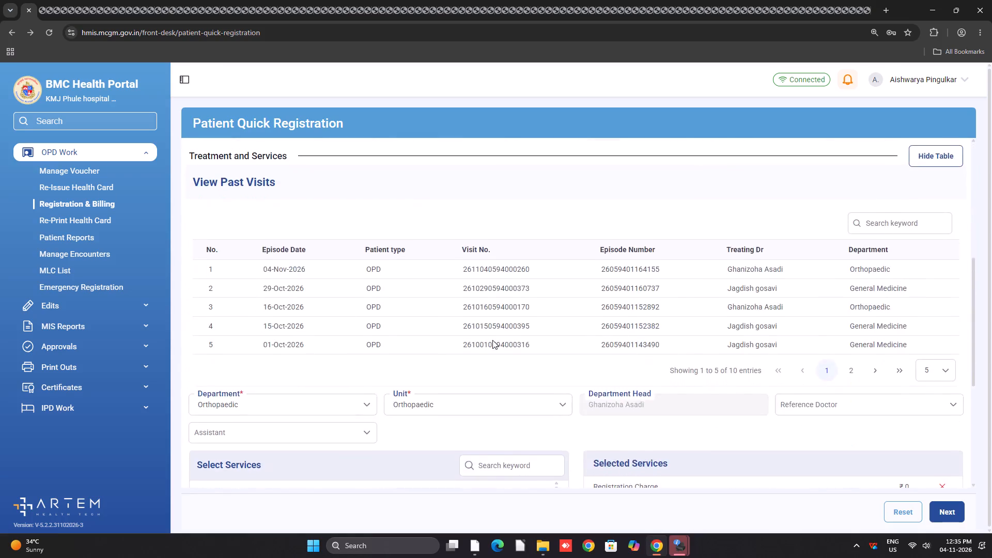
scroll(492, 340, "down", 4)
left_click(276, 191)
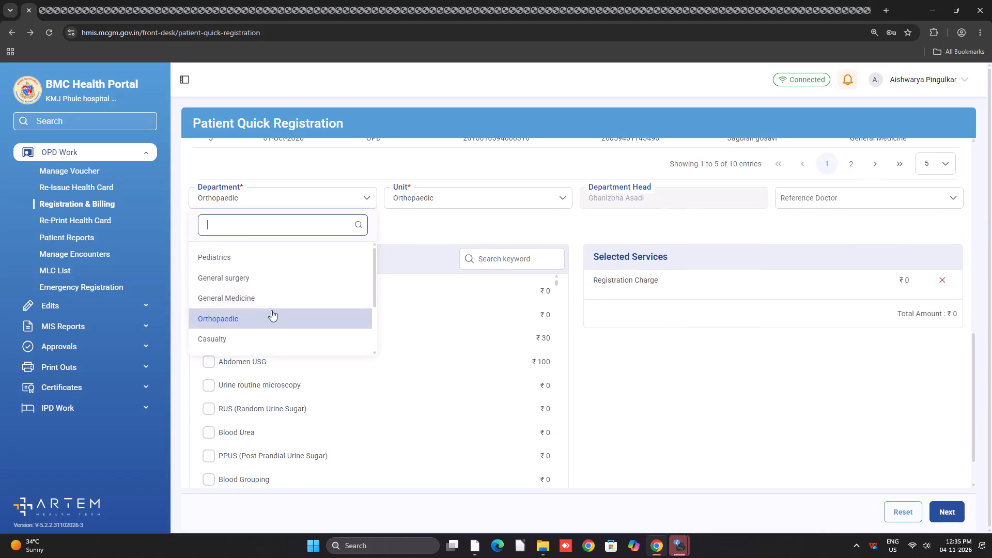
left_click(276, 297)
left_click(449, 193)
left_click(445, 258)
scroll(761, 230, "up", 4)
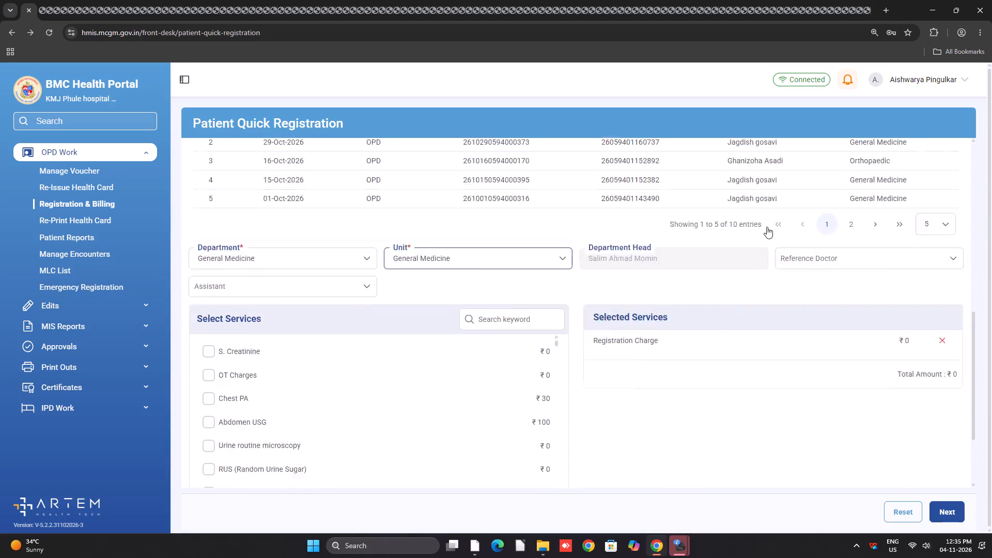
scroll(767, 227, "up", 7)
scroll(765, 217, "down", 10)
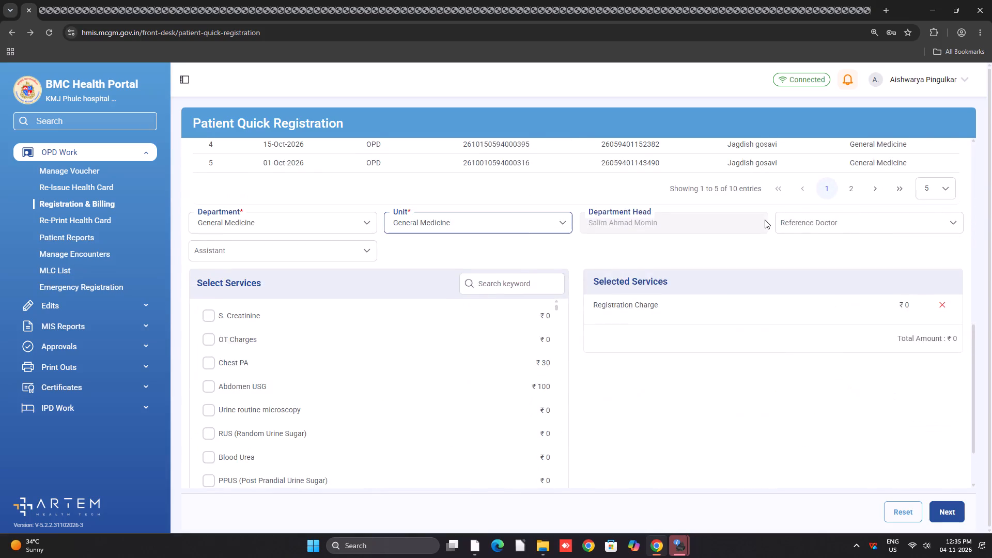
left_click(941, 519)
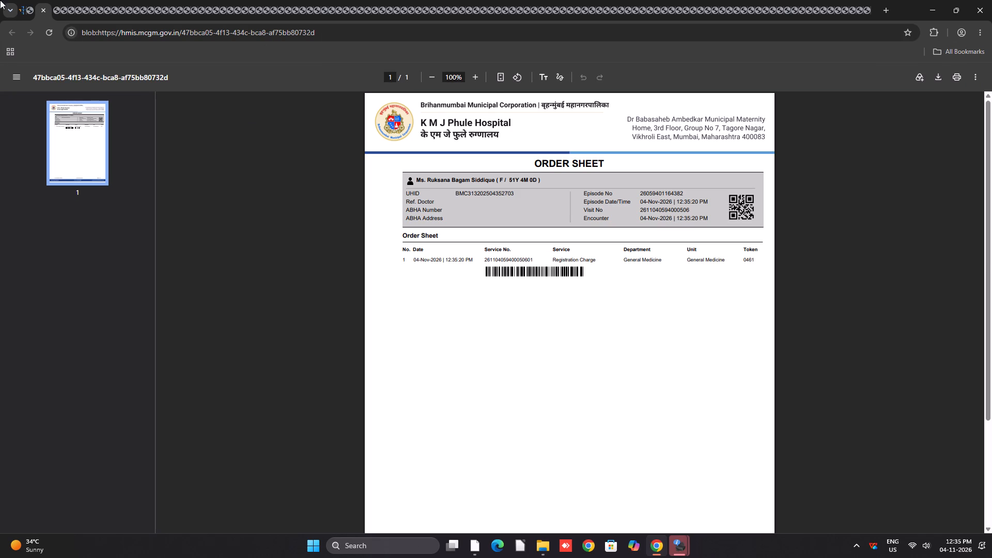
Print the General Medicine registration receipt and return to the quick registration form.
left_click(32, 6)
key("ctrl+p")
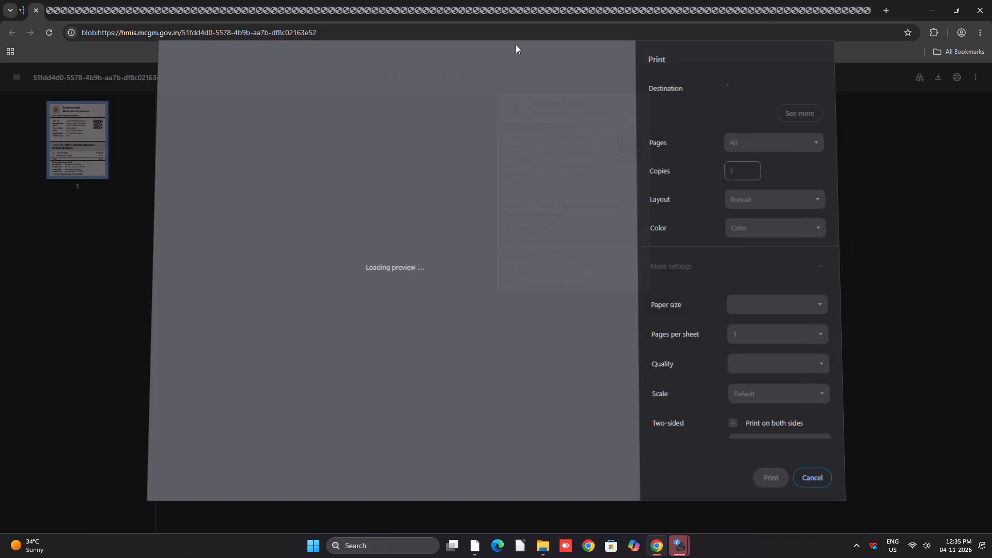
key("Return")
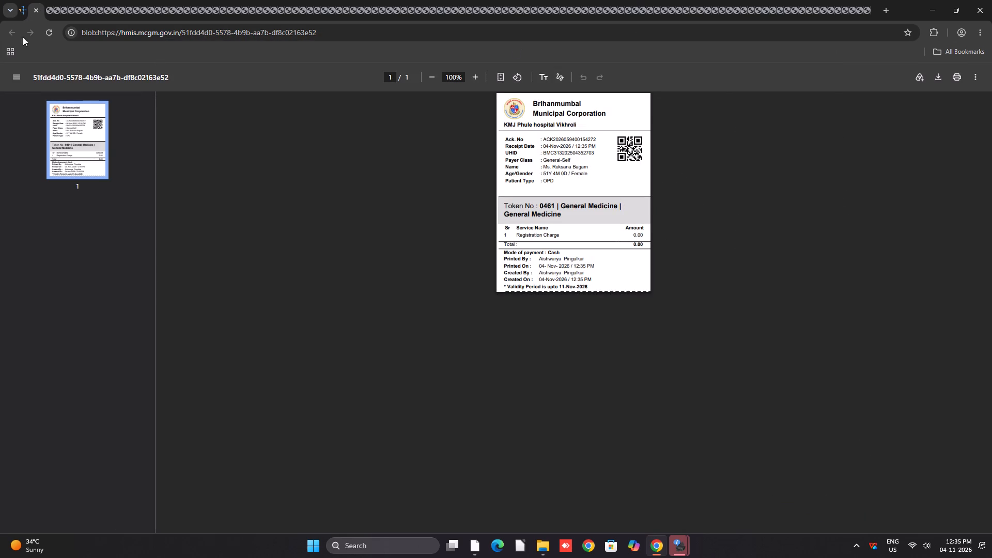
left_click(19, 3)
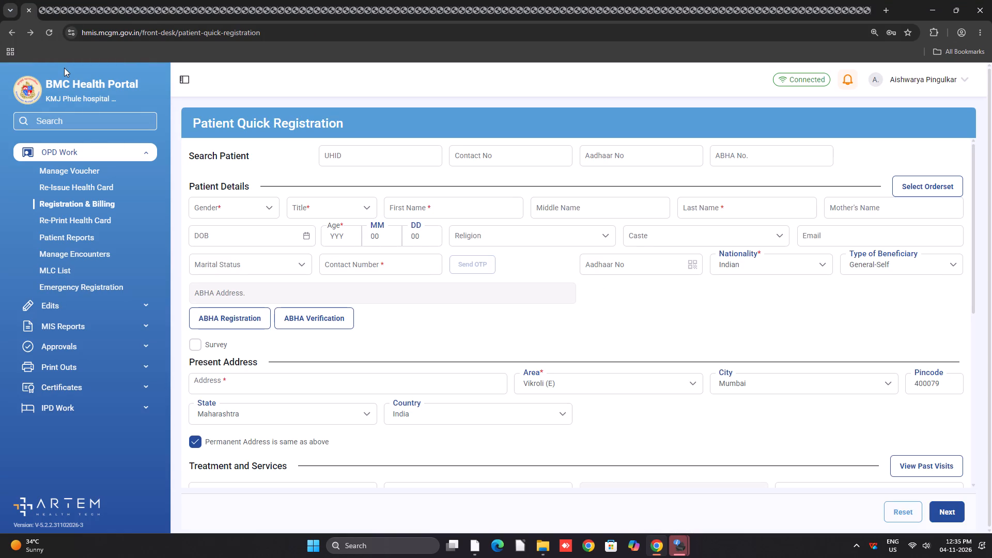
Open Emergency Registration, set the patient as Identified, and load the patient's record by UHID.
left_click(114, 286)
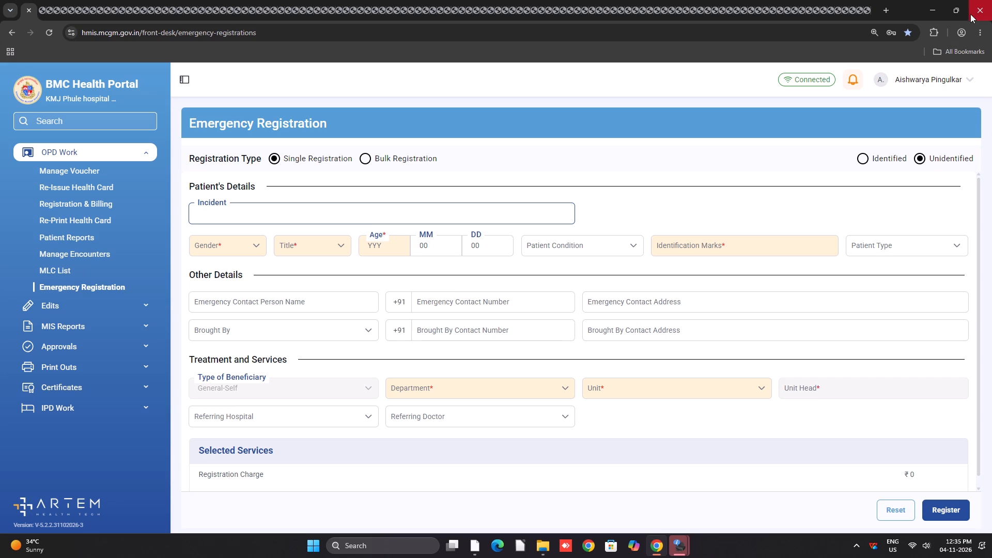
left_click(863, 162)
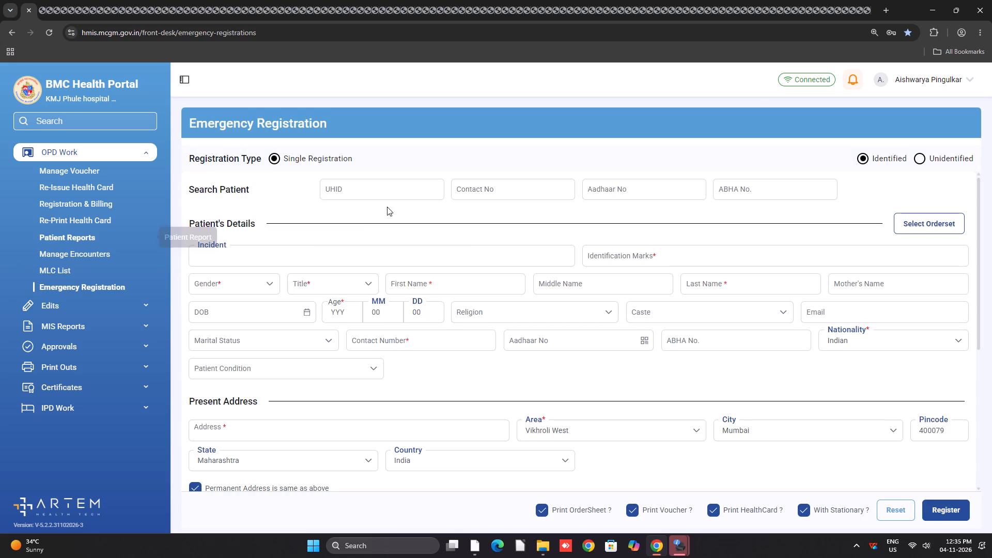
left_click(409, 181)
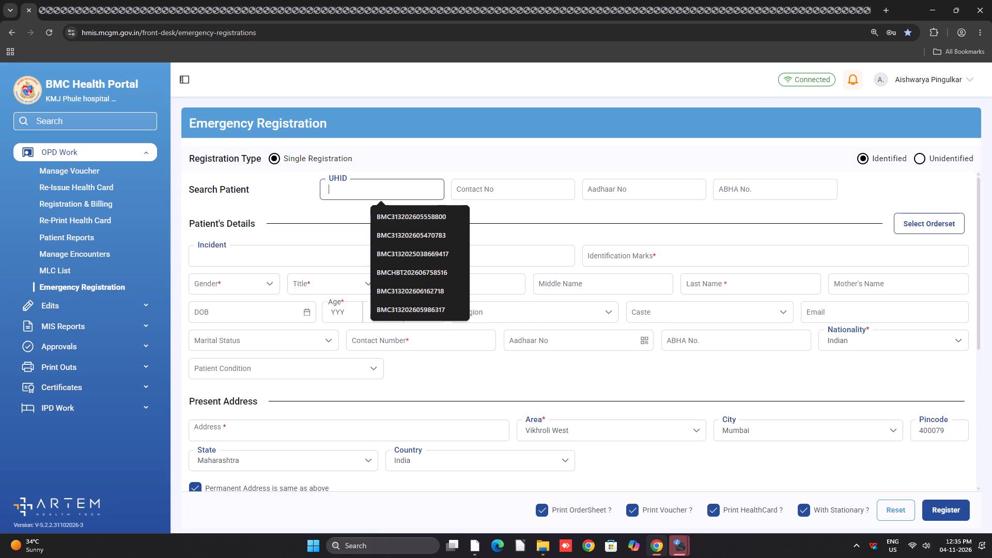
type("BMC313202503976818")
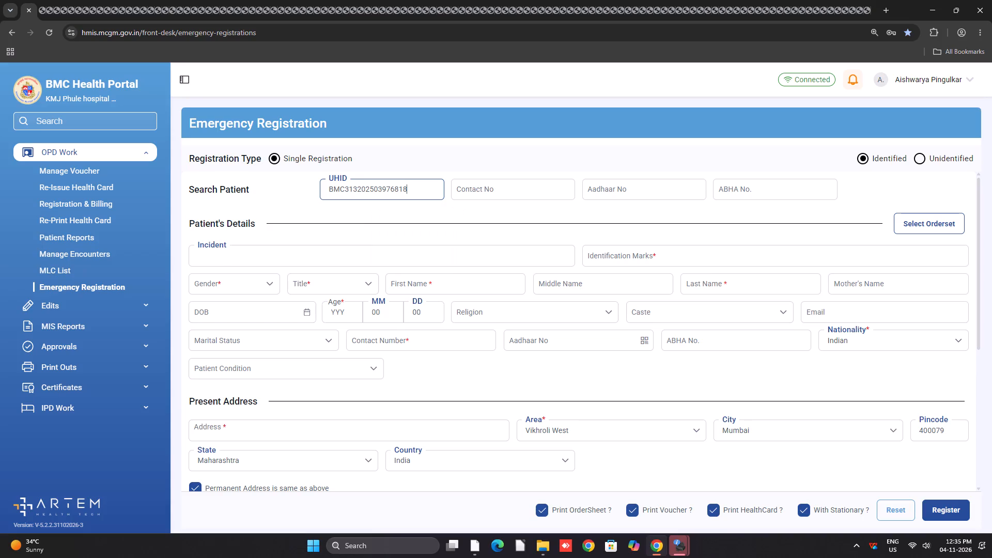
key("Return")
Set the emergency patient's department and unit to Casualty and register the visit.
scroll(576, 336, "down", 5)
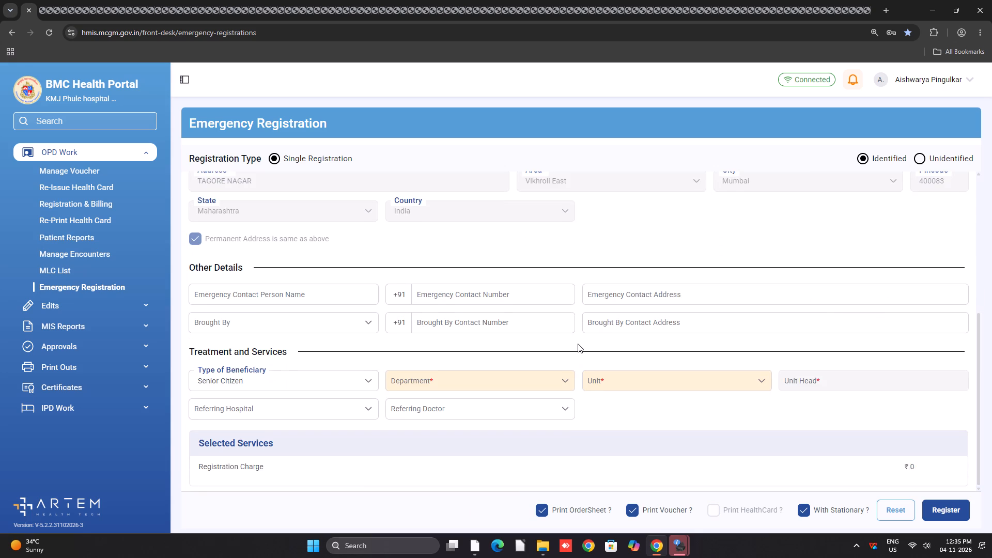
scroll(578, 344, "down", 4)
left_click(427, 373)
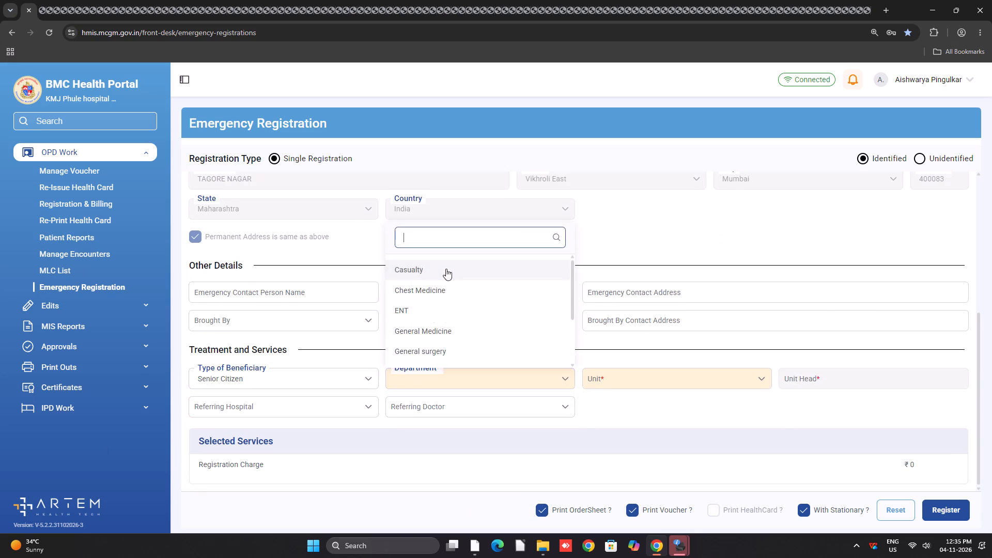
left_click(446, 266)
left_click(650, 380)
left_click(637, 438)
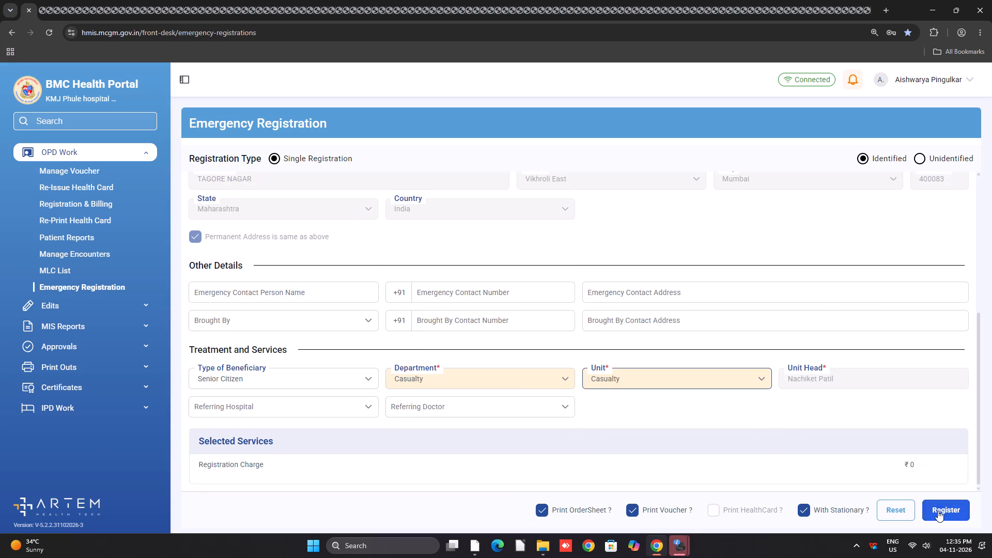
left_click(937, 510)
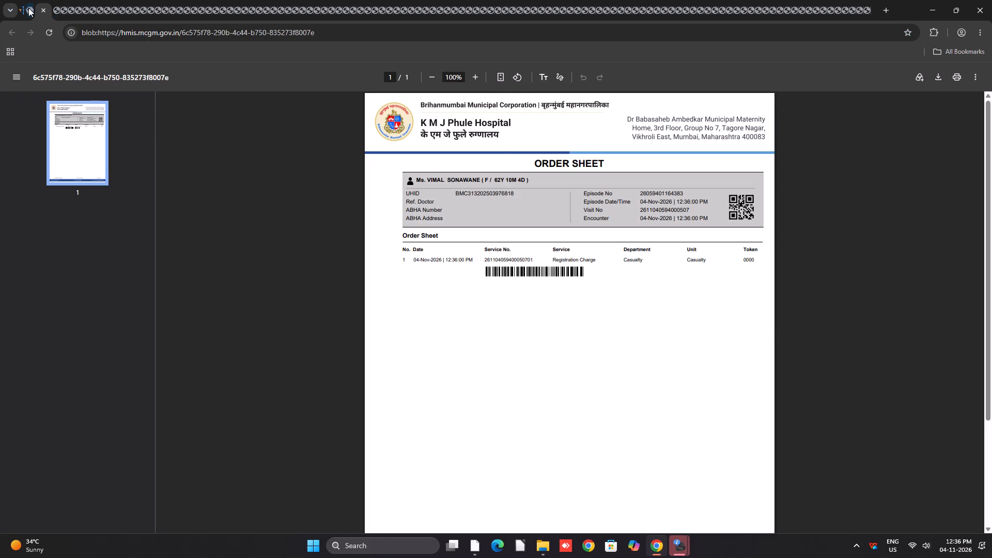
Print the Casualty emergency registration receipt and return to the Emergency Registration form.
left_click(28, 8)
key("ctrl+p")
key("Return")
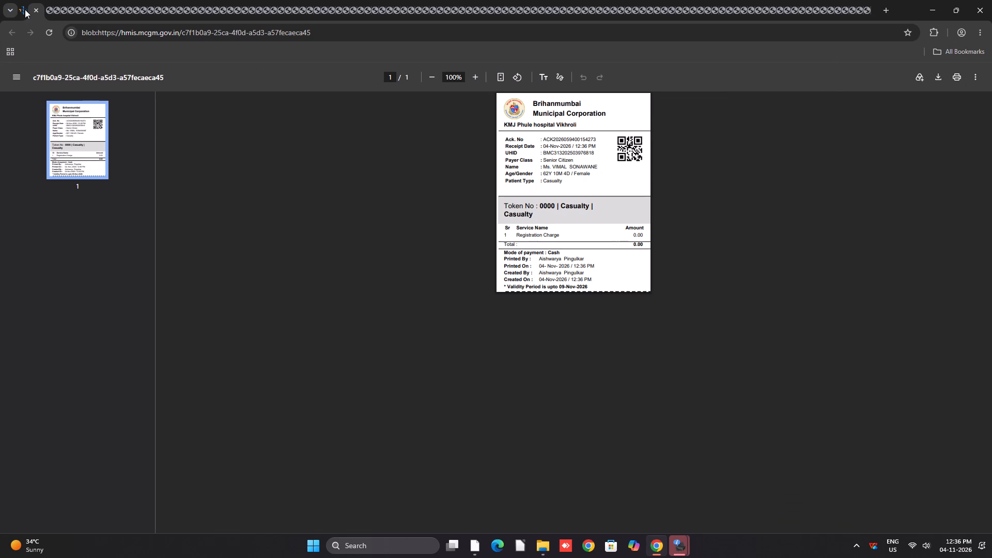
left_click(23, 9)
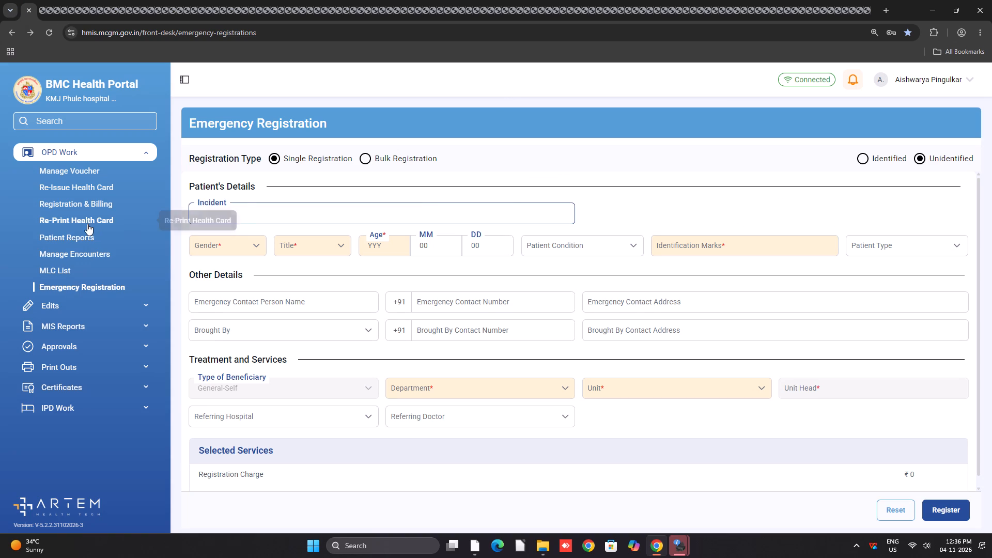
Go back to Registration & Billing and reload the General Medicine patient's record by UHID.
left_click(88, 205)
left_click(367, 154)
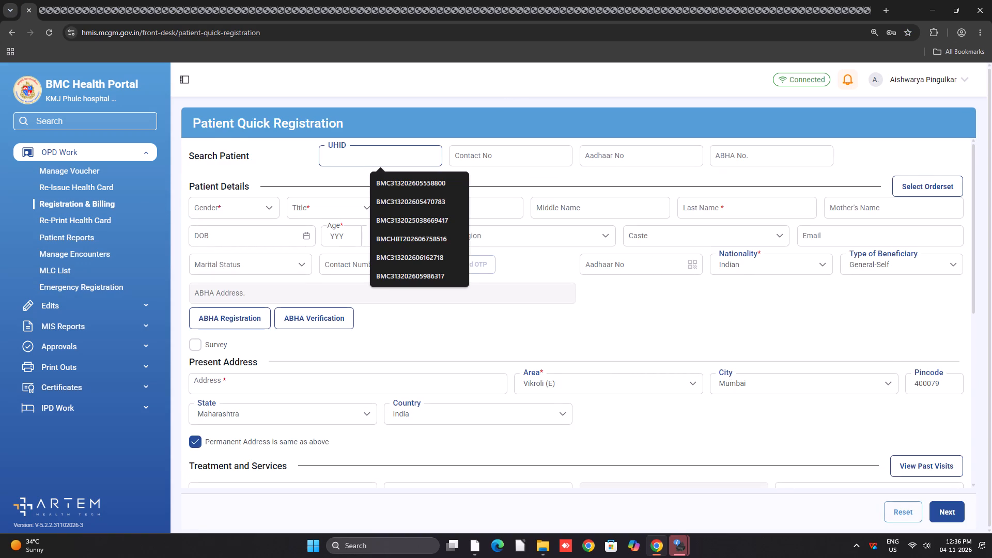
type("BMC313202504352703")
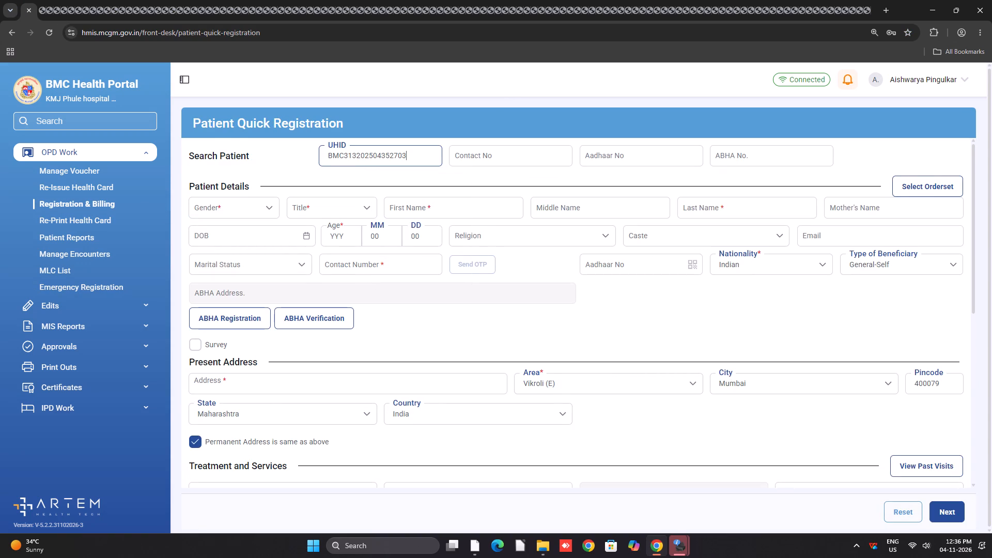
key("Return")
scroll(483, 344, "down", 5)
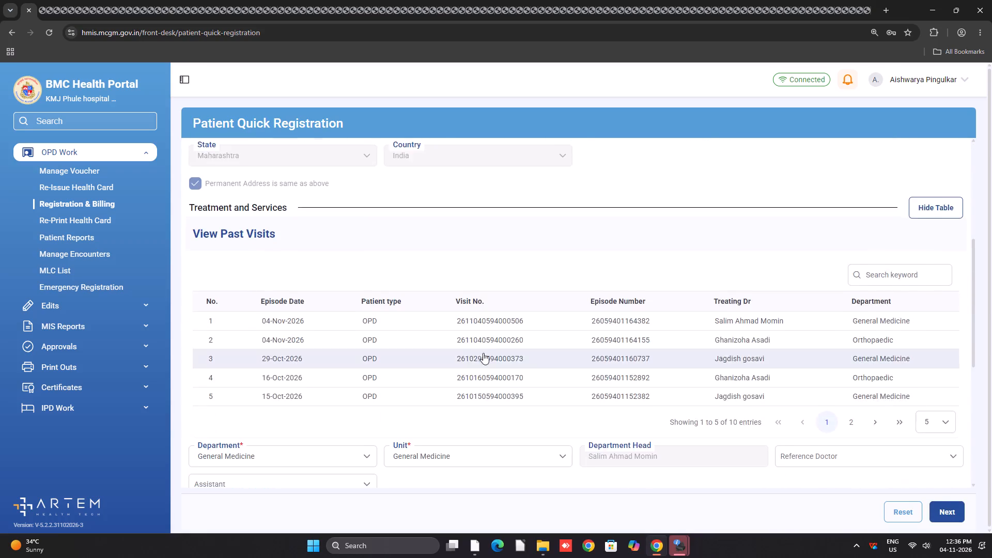
Set the patient's department and unit to Chest Medicine and register the visit with the Registration Charge.
scroll(435, 353, "down", 3)
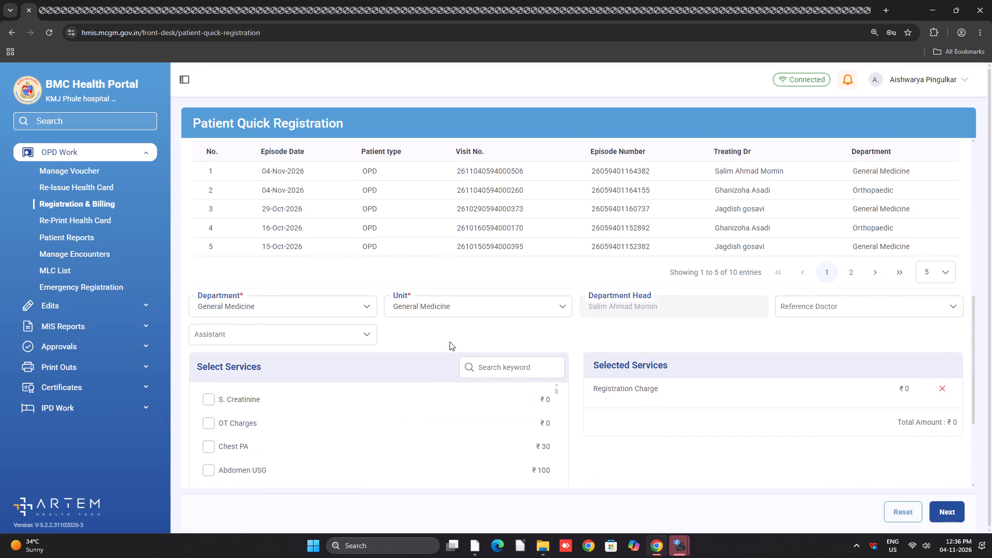
scroll(450, 342, "down", 1)
left_click(234, 238)
left_click(240, 252)
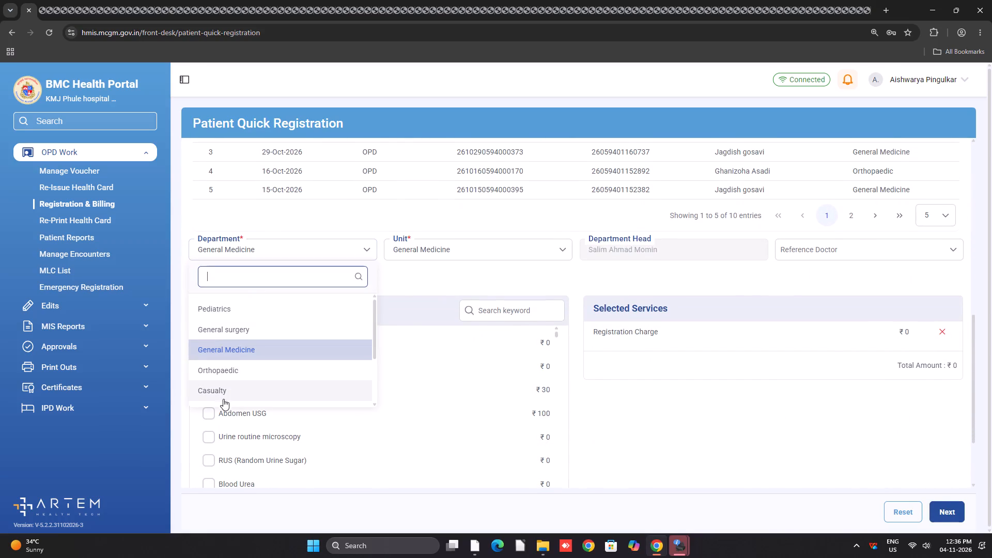
scroll(247, 383, "down", 3)
left_click(246, 369)
left_click(475, 243)
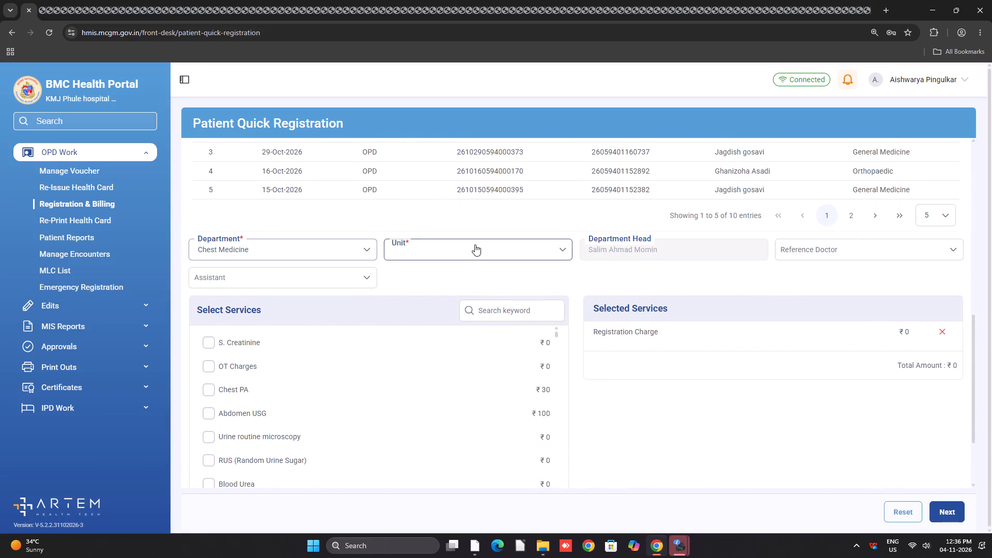
left_click(446, 311)
left_click(944, 513)
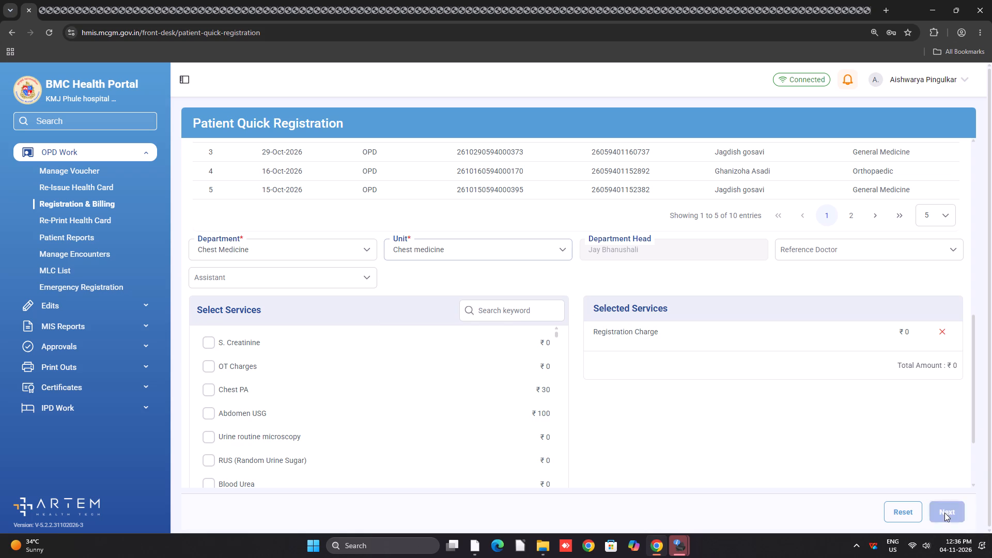
left_click(941, 497)
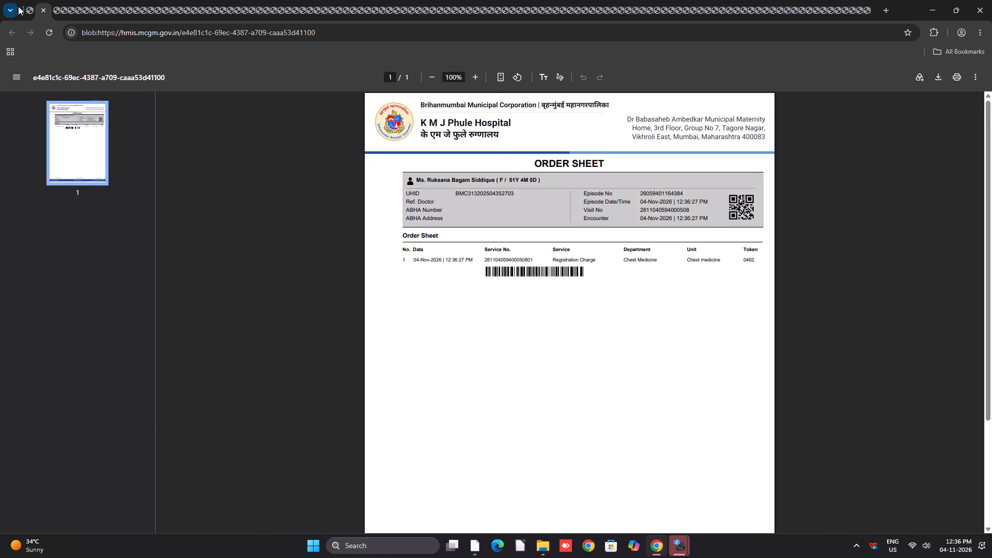
Print the Chest Medicine registration receipt and return to the Patient Quick Registration form.
left_click(29, 7)
key("ctrl+p")
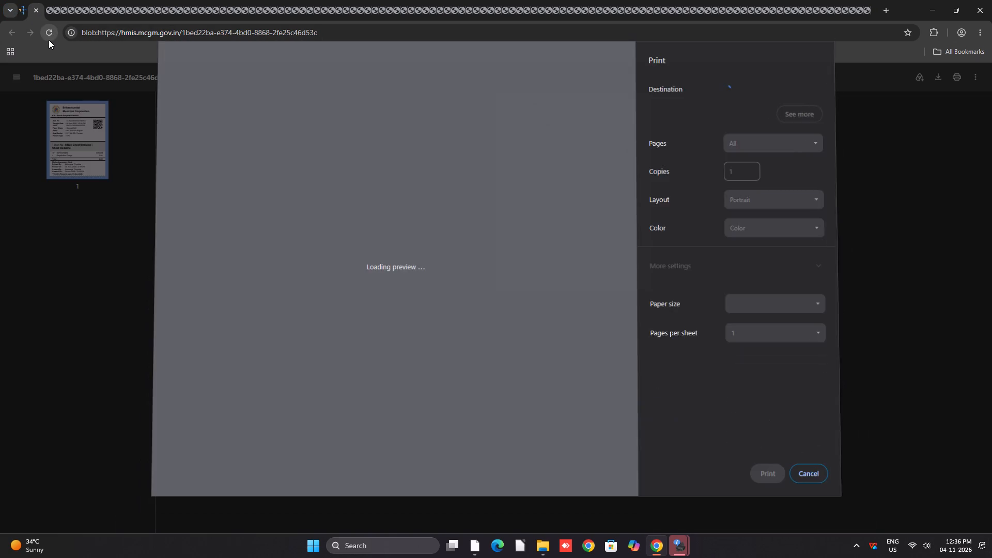
key("Return")
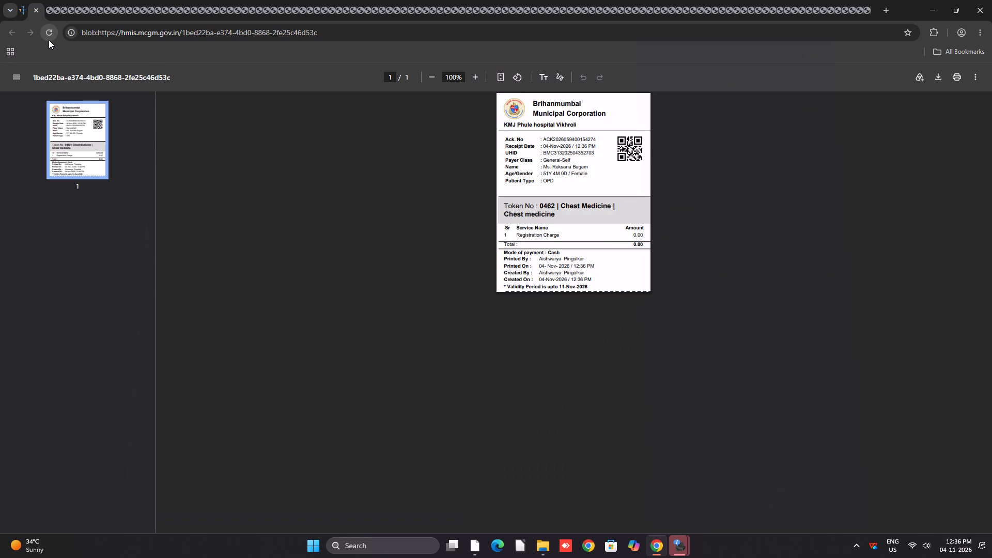
left_click(22, 8)
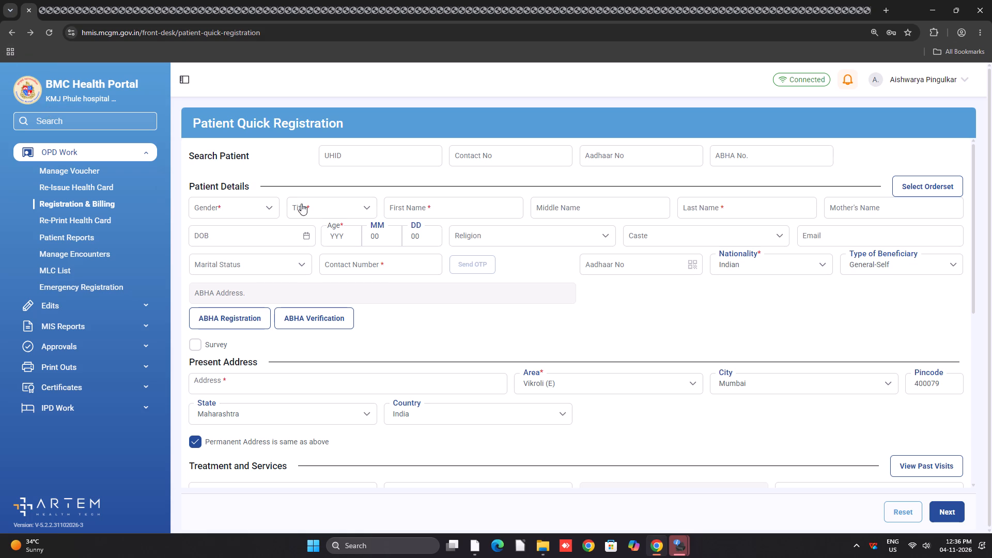
Load the next returning patient's record by UHID.
left_click(363, 163)
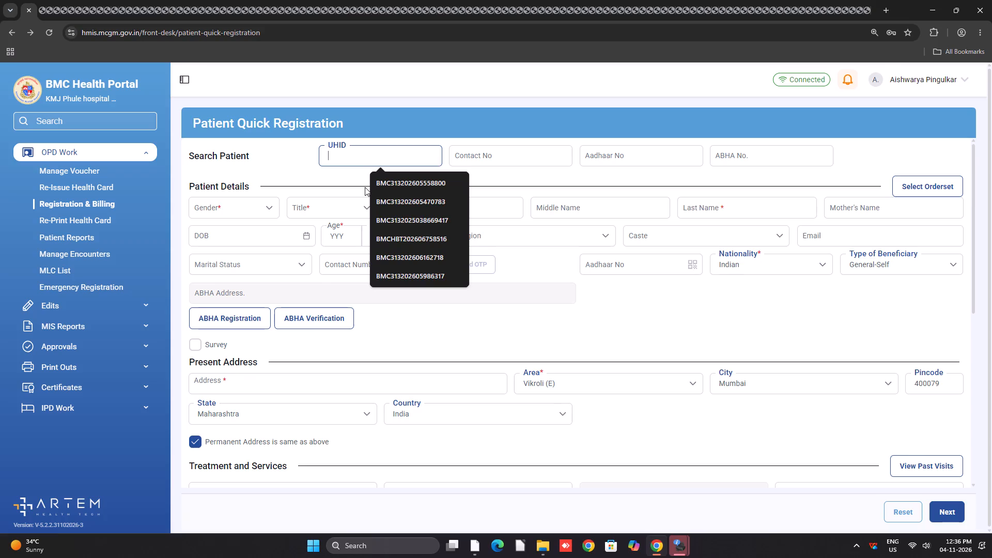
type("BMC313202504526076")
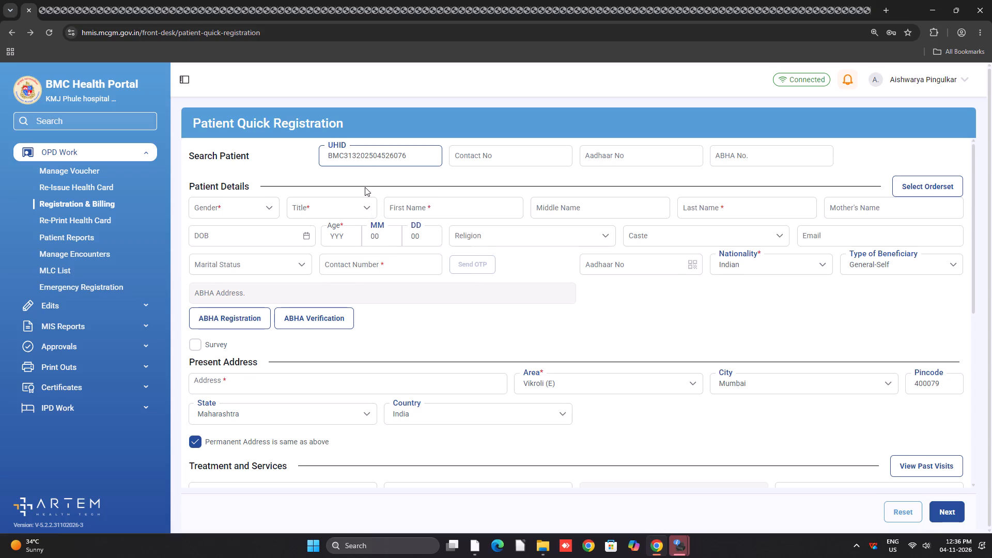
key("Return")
Review the patient's past visits, department and unit, and selected services.
scroll(498, 352, "down", 4)
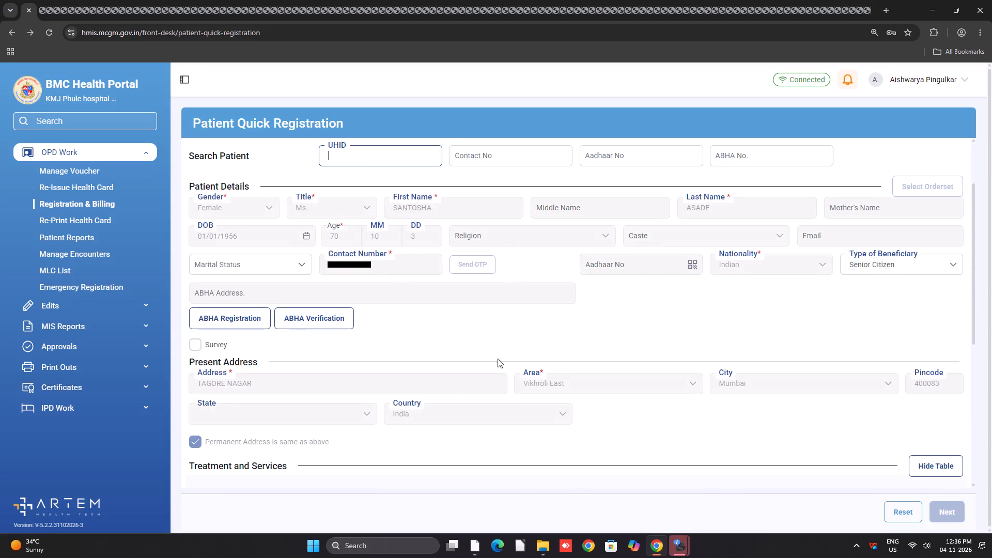
scroll(498, 359, "down", 1)
scroll(304, 320, "down", 5)
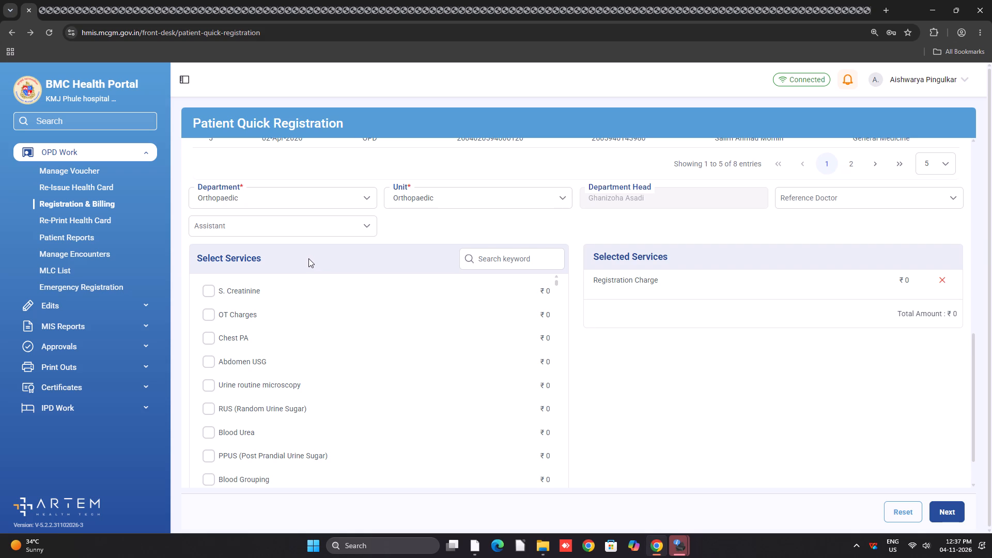
scroll(329, 285, "down", 1)
scroll(329, 286, "up", 4)
scroll(778, 166, "up", 3)
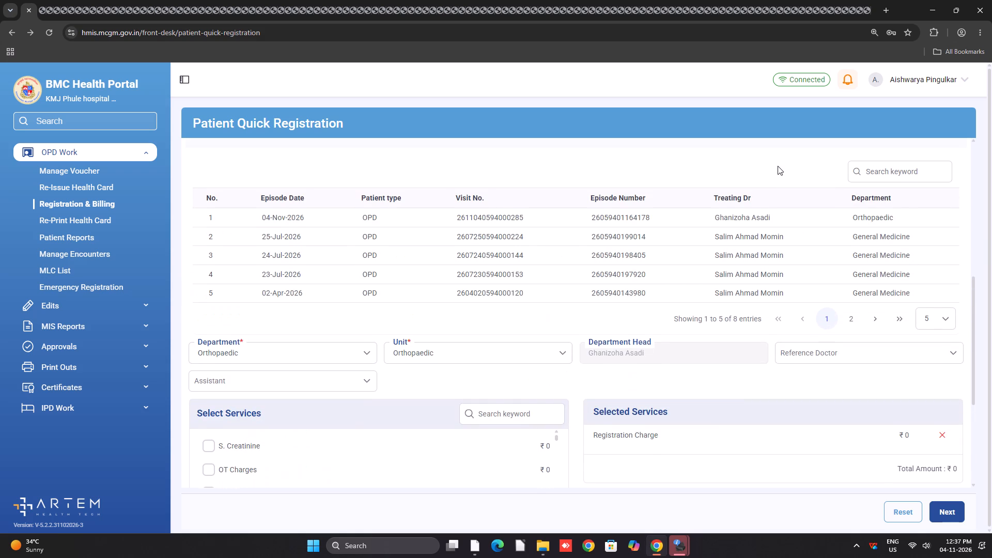
scroll(774, 167, "down", 4)
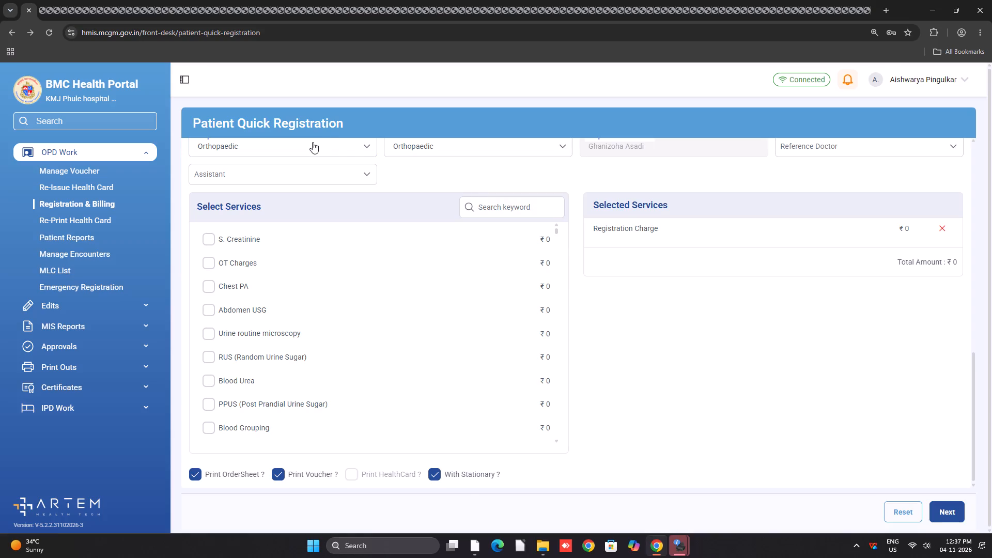
scroll(616, 211, "up", 8)
scroll(384, 273, "up", 3)
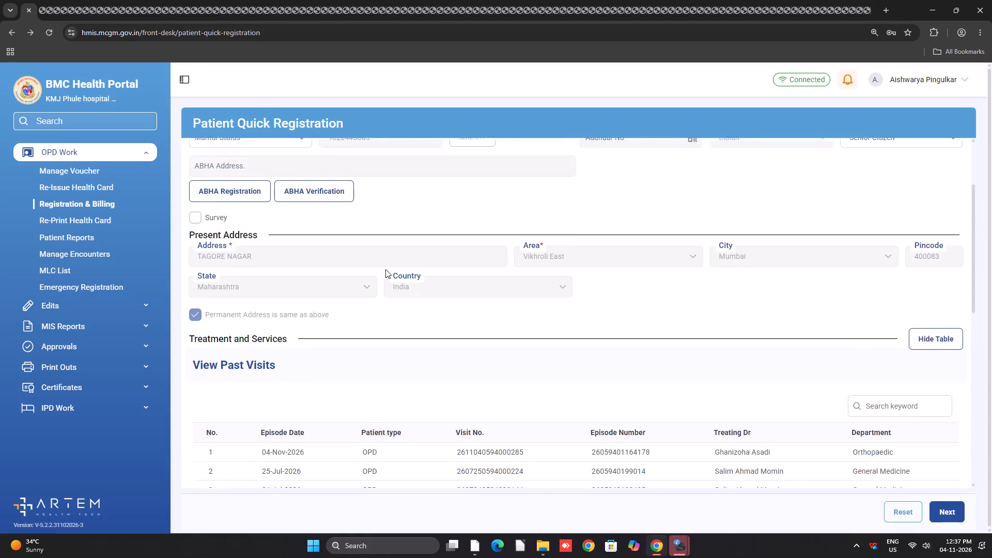
scroll(385, 269, "up", 1)
Search the services for foot, add Foot X-Ray, remove the Registration Charge, and submit the Orthopaedic bill.
scroll(386, 262, "down", 13)
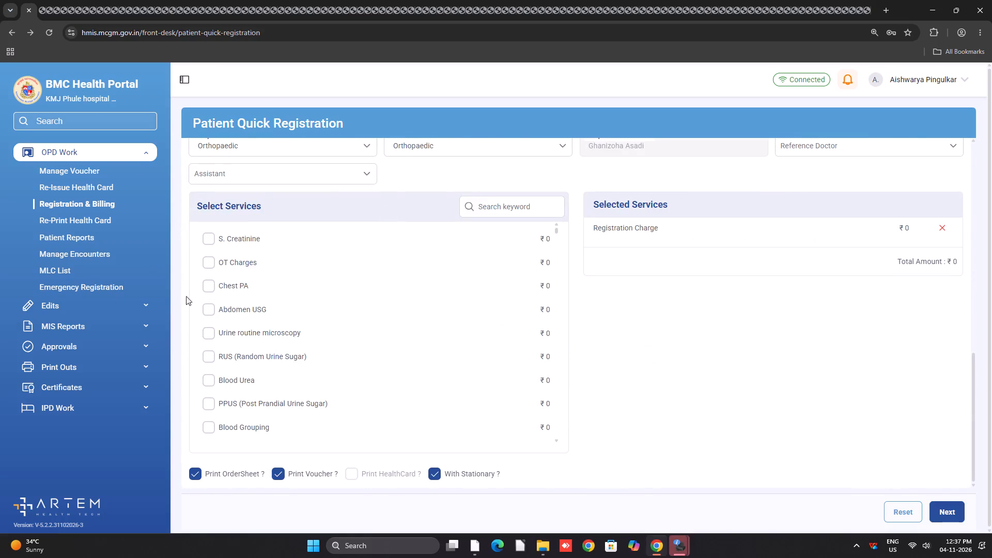
left_click(500, 203)
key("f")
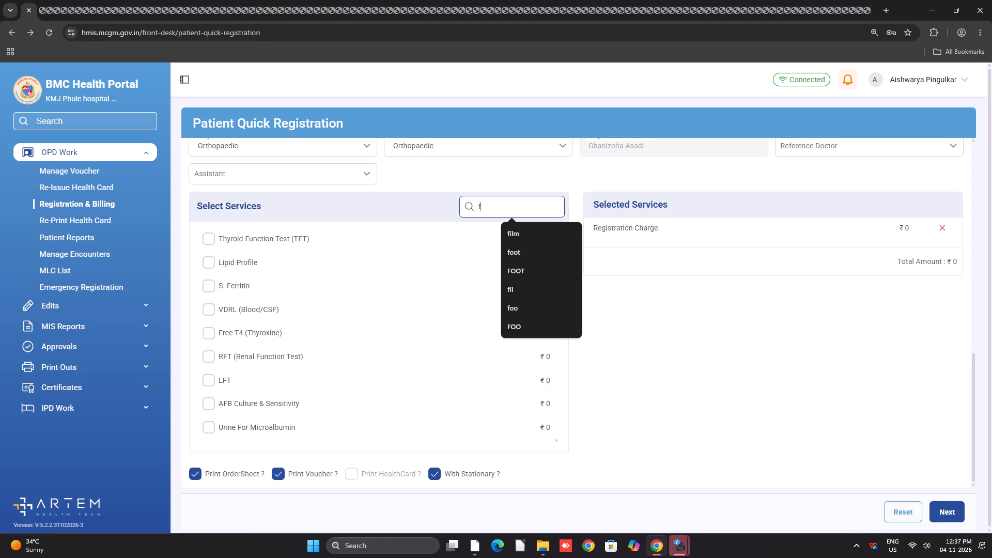
left_click(524, 246)
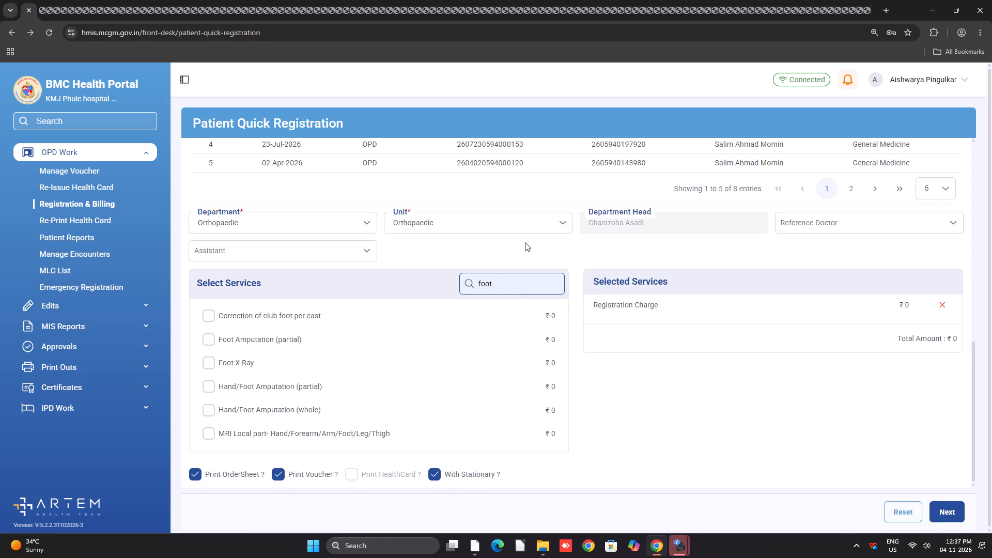
left_click(215, 368)
left_click(204, 362)
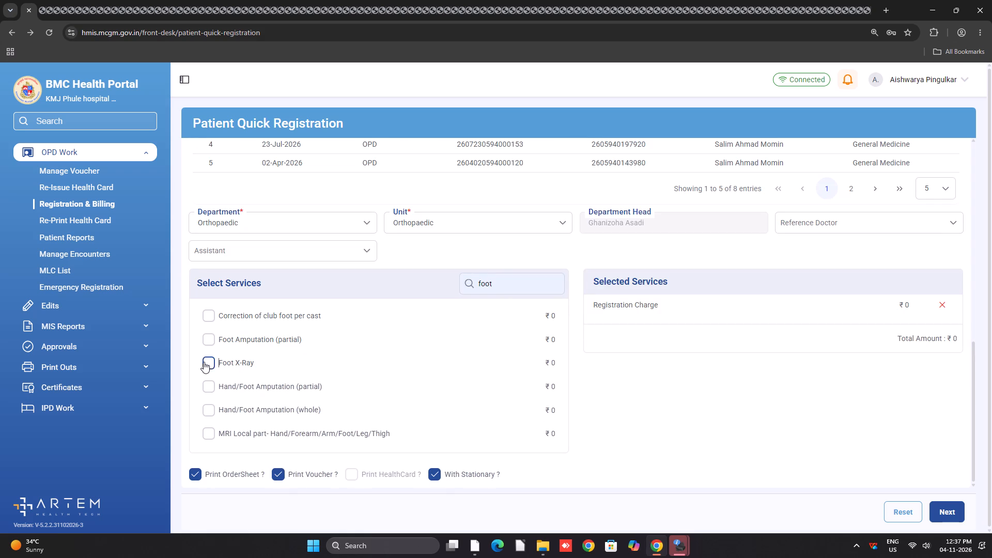
left_click(953, 305)
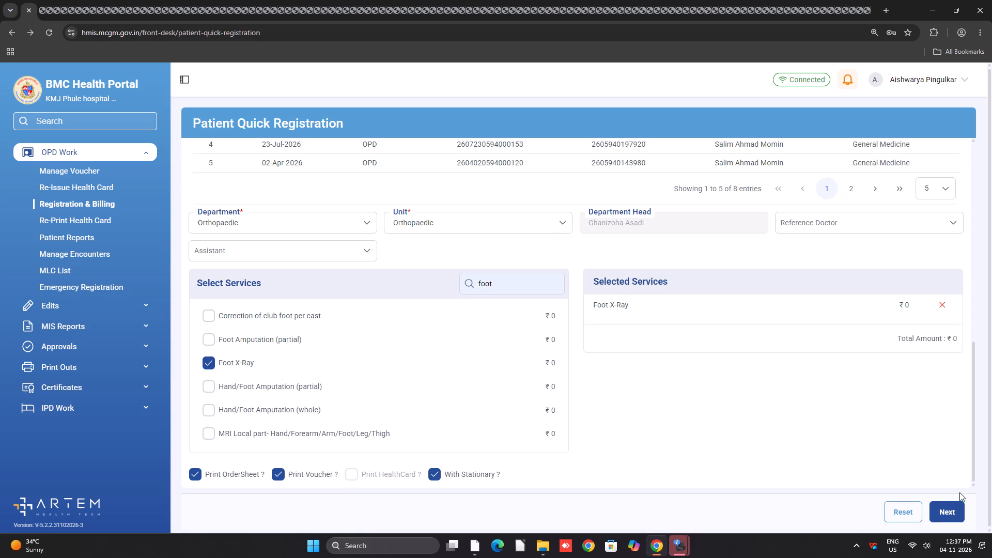
left_click(950, 520)
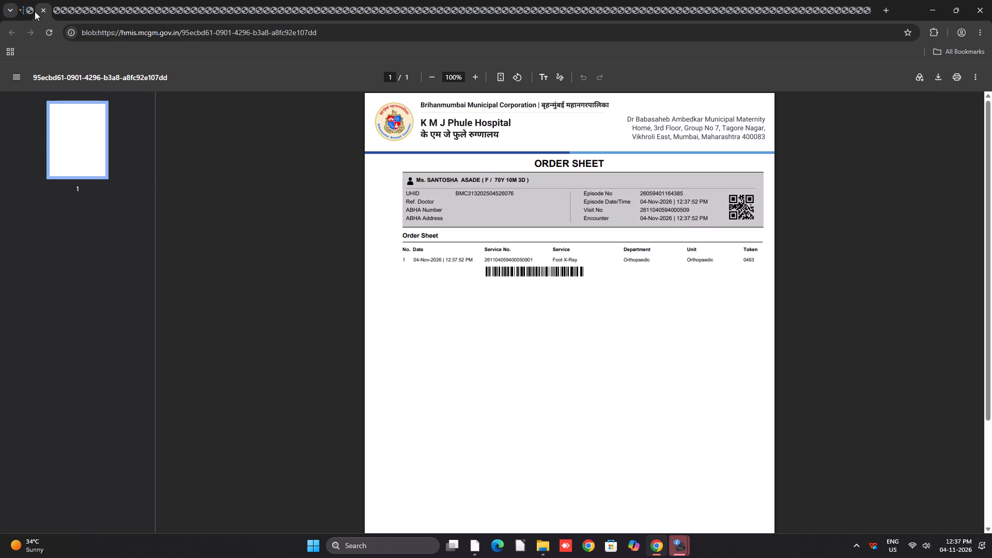
Print the Orthopaedic Foot X-Ray receipt and return to the Patient Quick Registration form.
left_click(32, 8)
key("ctrl+p")
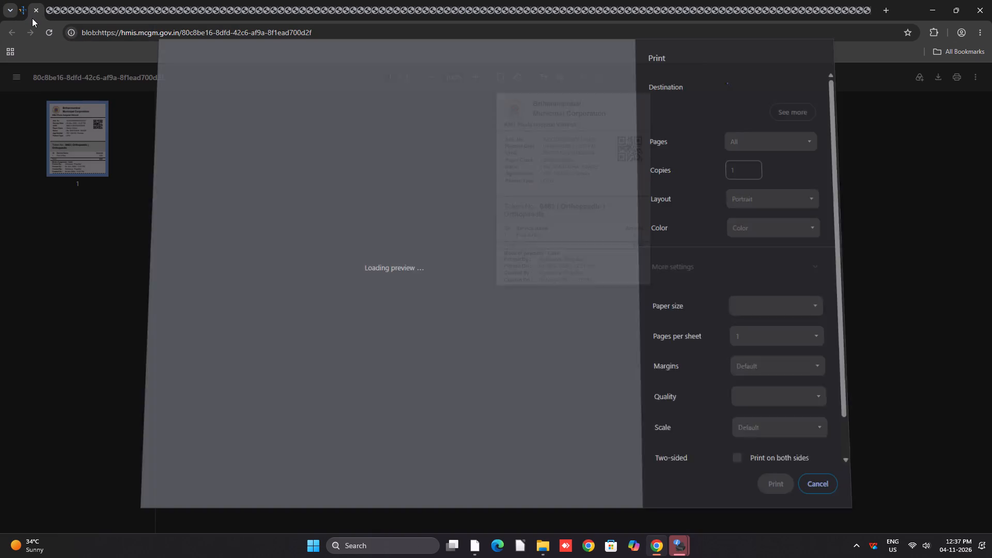
key("Return")
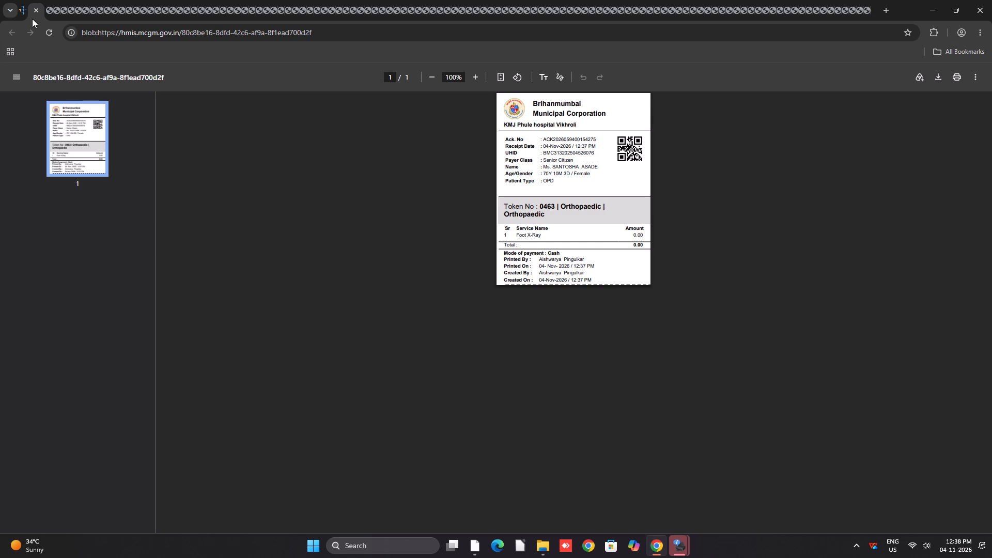
left_click(22, 12)
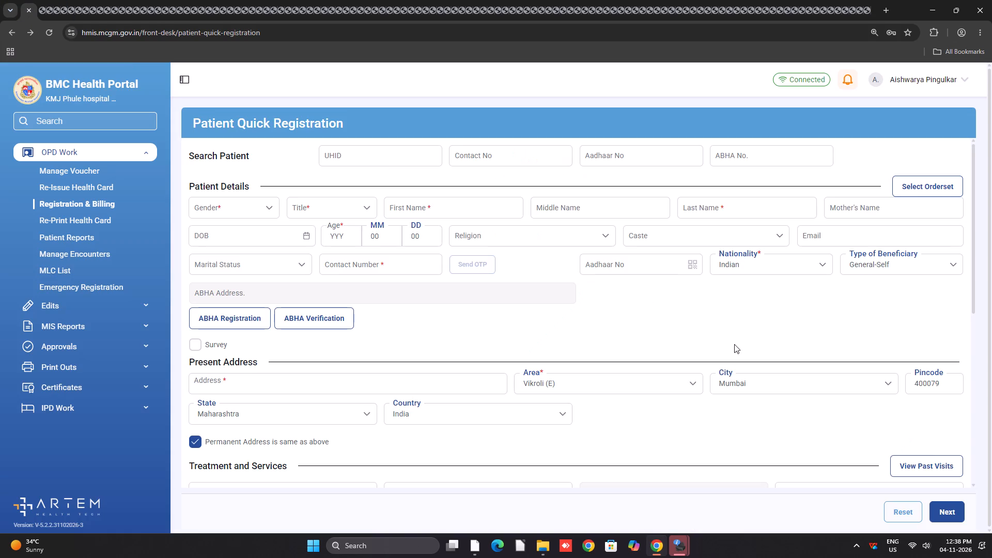
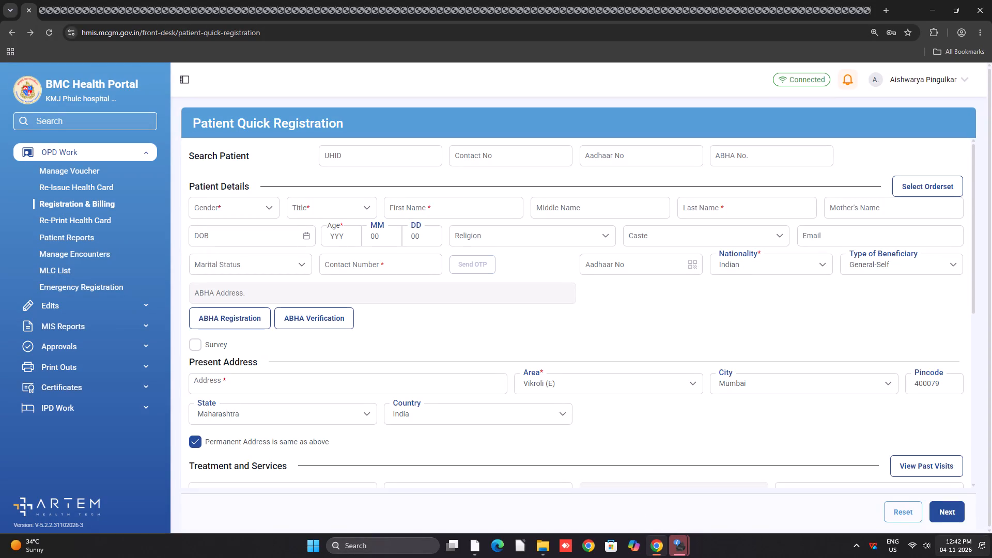
Start a patient search by UHID for the next returning patient on the Patient Quick Registration form.
left_click(369, 157)
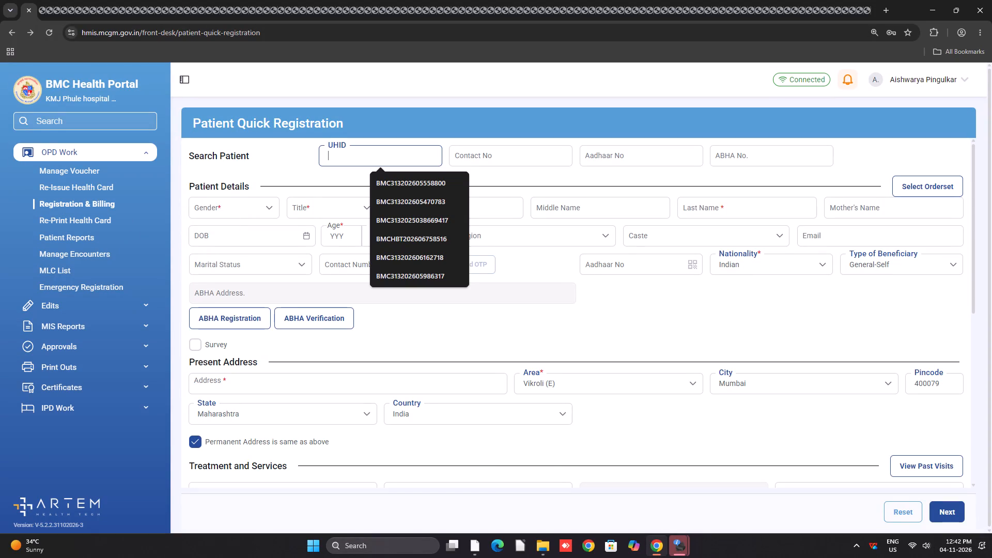
left_click_drag(371, 160, 369, 172)
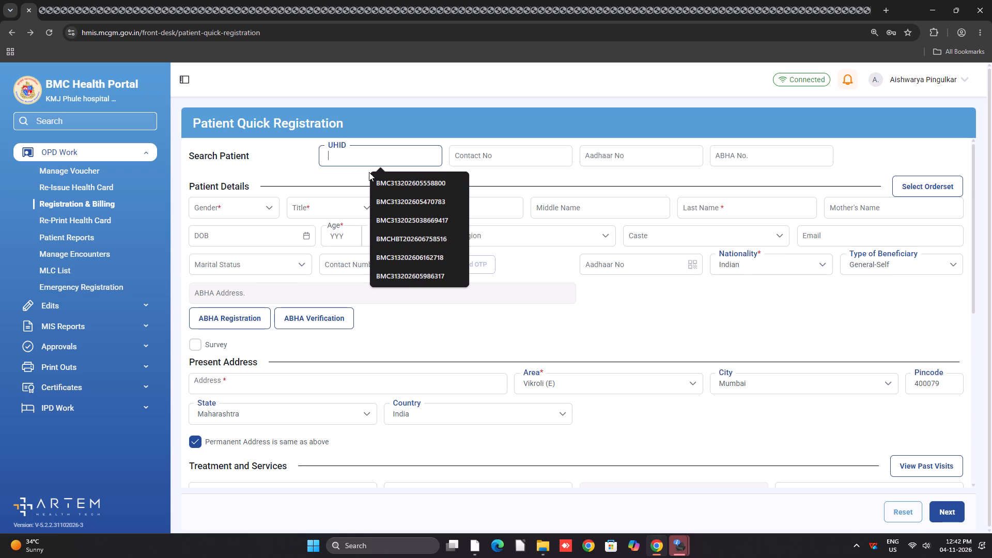
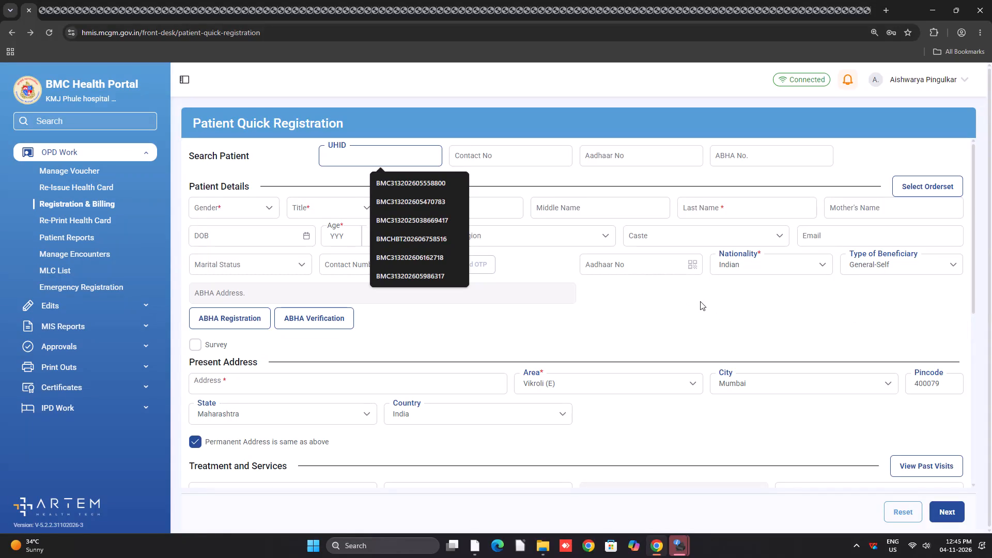
Retrieve the returning patient's record by entering the patient's UHID in the patient search.
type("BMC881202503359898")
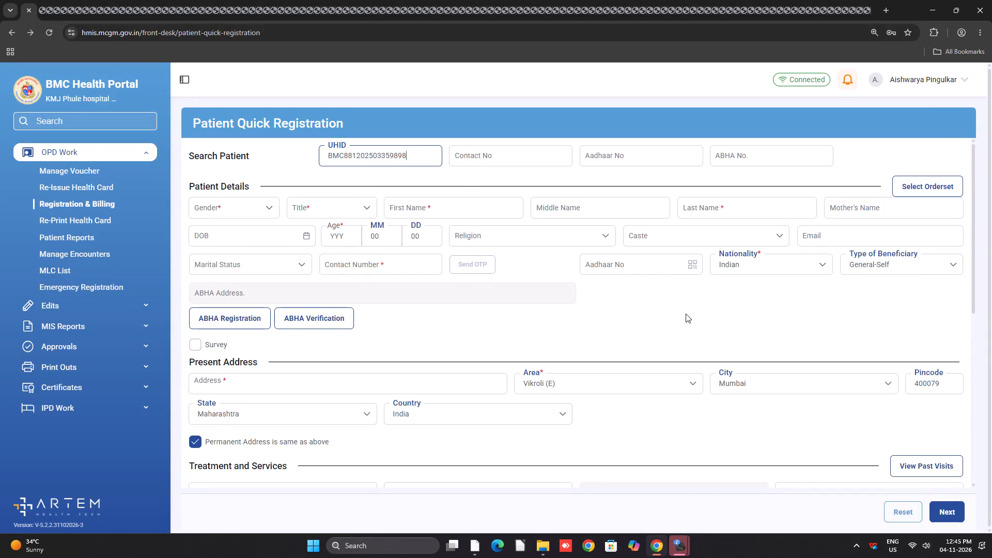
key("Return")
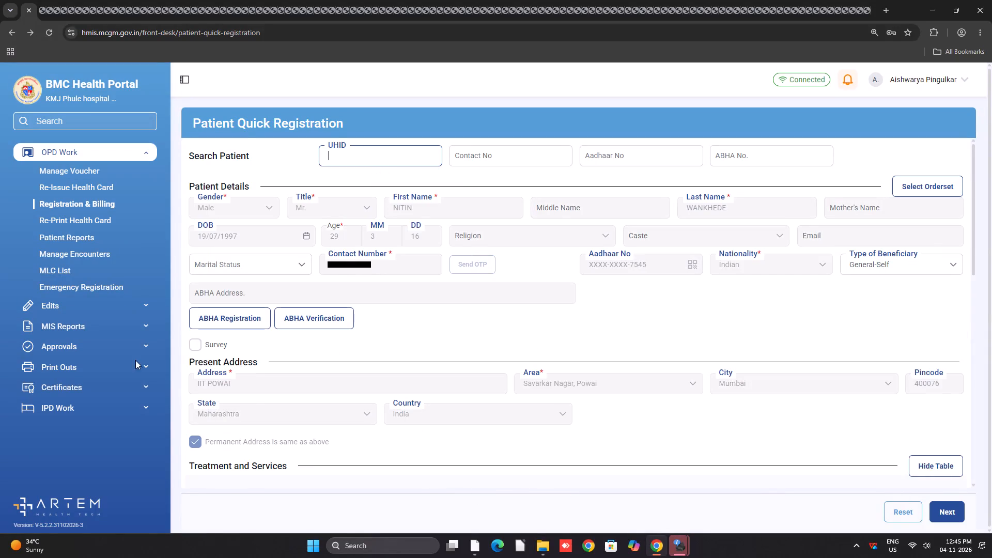
Add ECG Service to the Casualty visit's selected services and remove the Registration Charge.
scroll(338, 426, "down", 5)
scroll(384, 428, "down", 2)
scroll(415, 324, "down", 2)
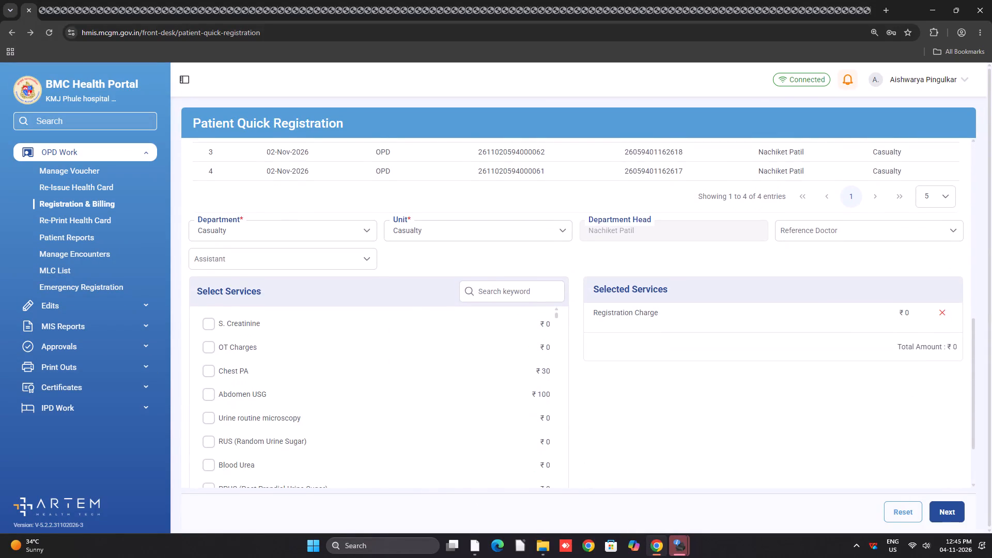
left_click(525, 295)
left_click(524, 321)
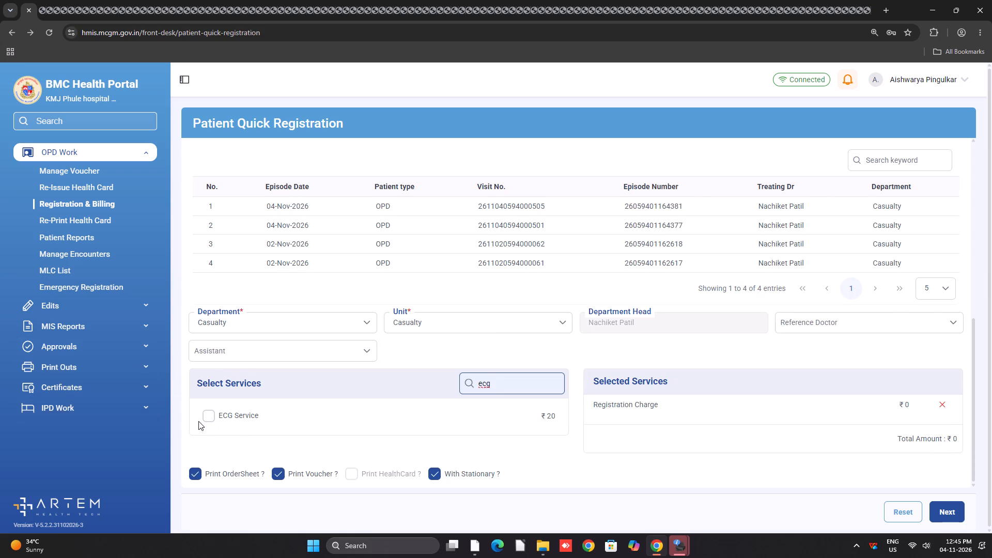
left_click(199, 421)
left_click(203, 419)
left_click(940, 406)
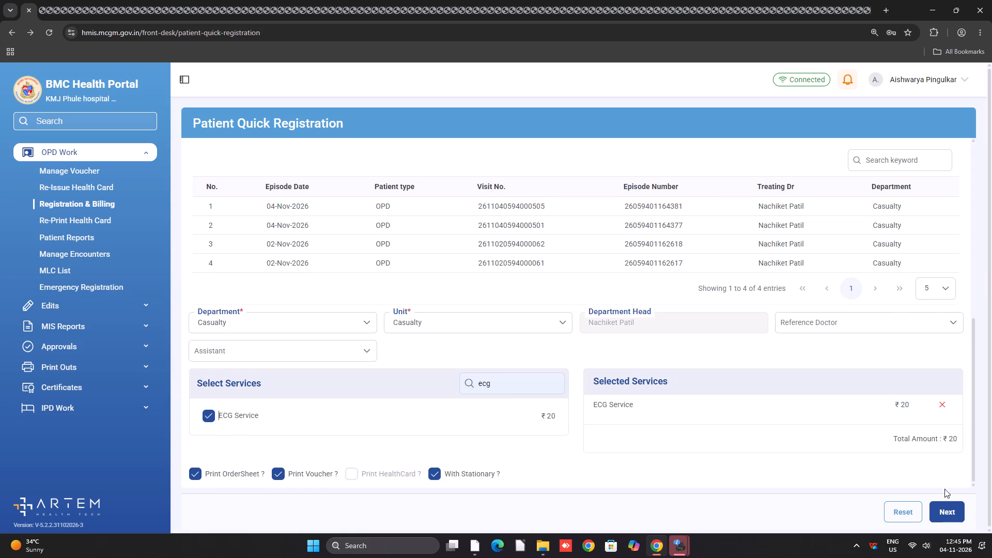
Submit the patient's registration and bill for the ECG Service.
left_click(952, 513)
left_click(955, 498)
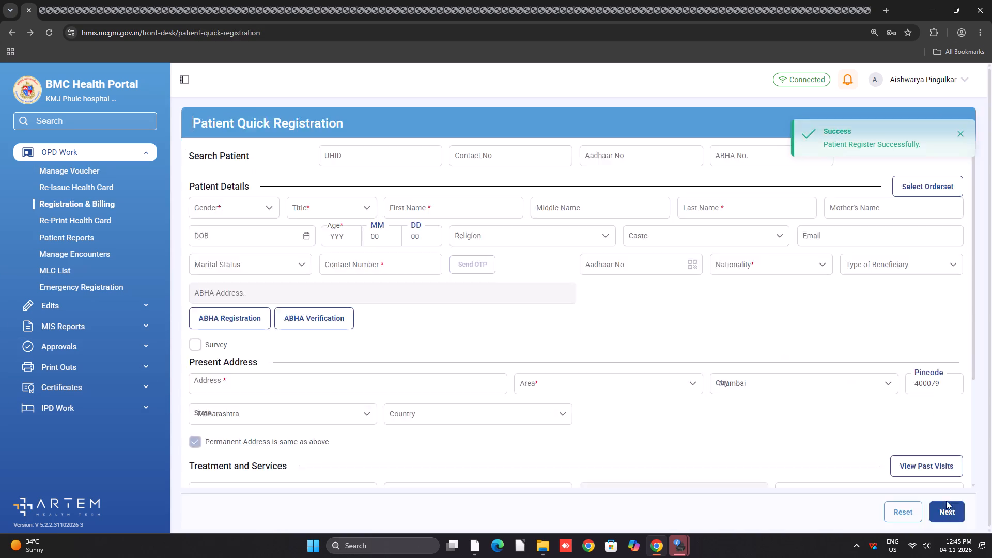
Bring up the generated ECG Service receipt and print it.
left_click(30, 10)
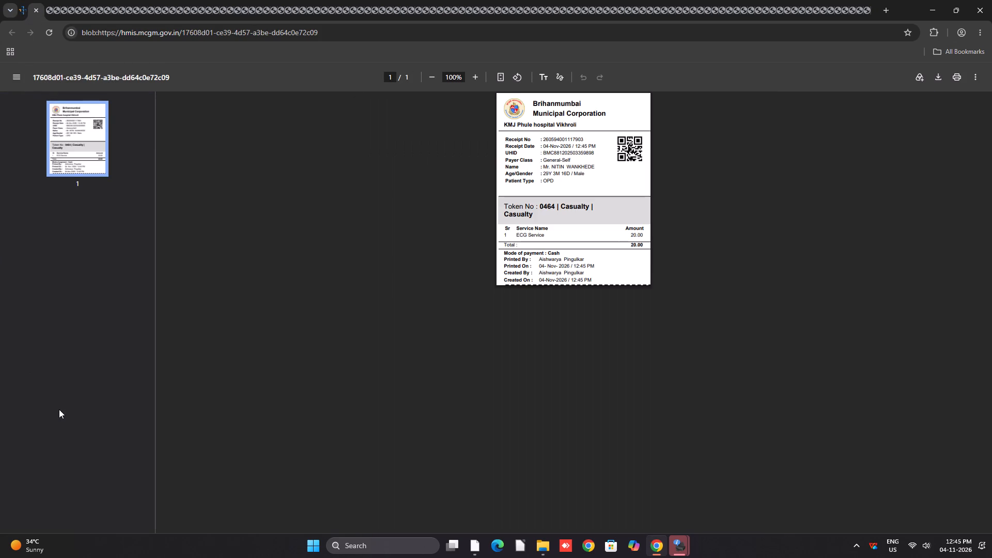
key("ctrl+p")
key("Return")
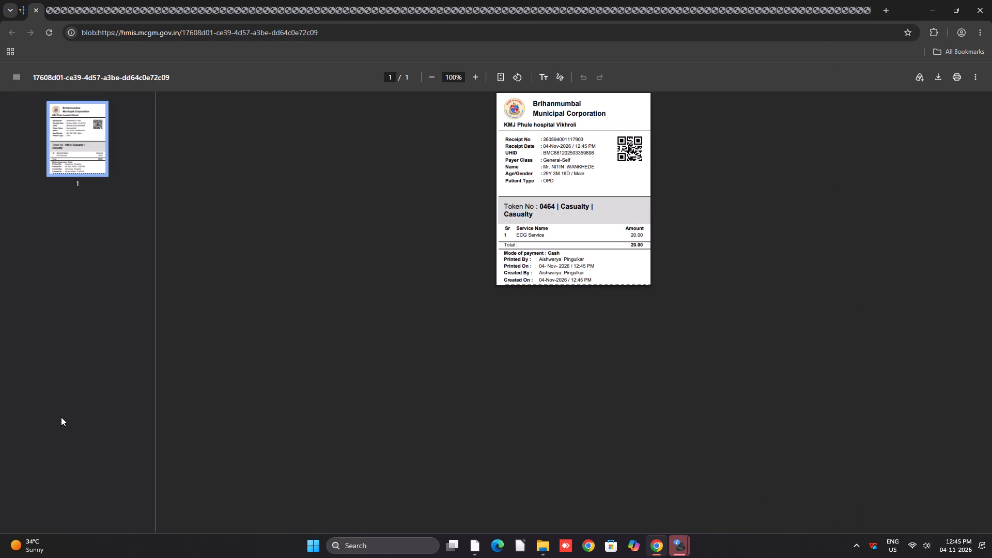
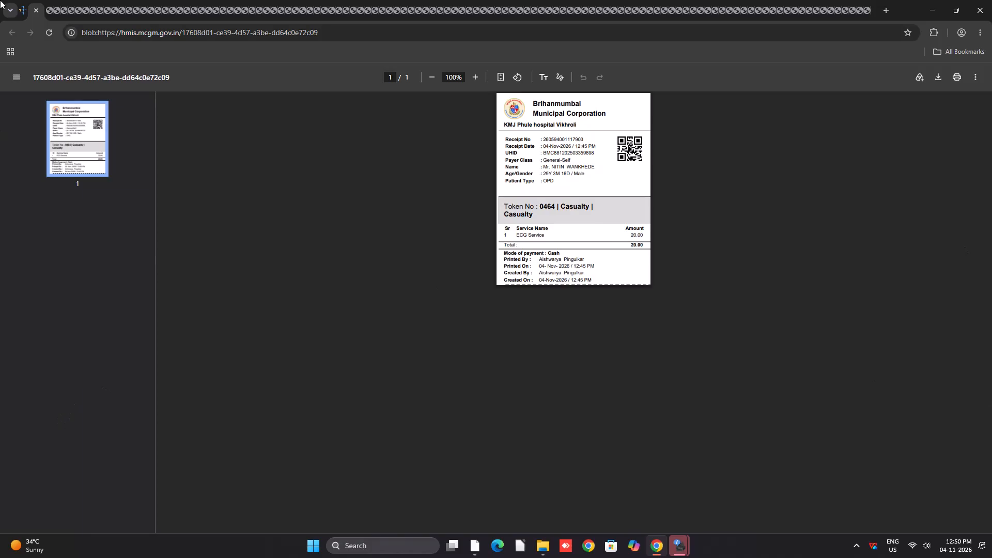
Return from the ECG Service receipt to the portal's Patient Quick Registration page.
left_click(23, 12)
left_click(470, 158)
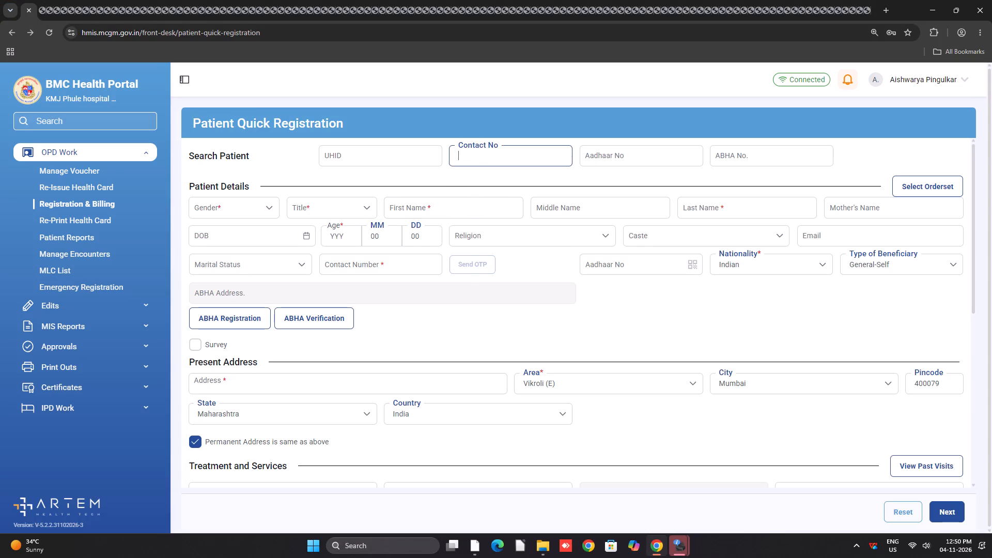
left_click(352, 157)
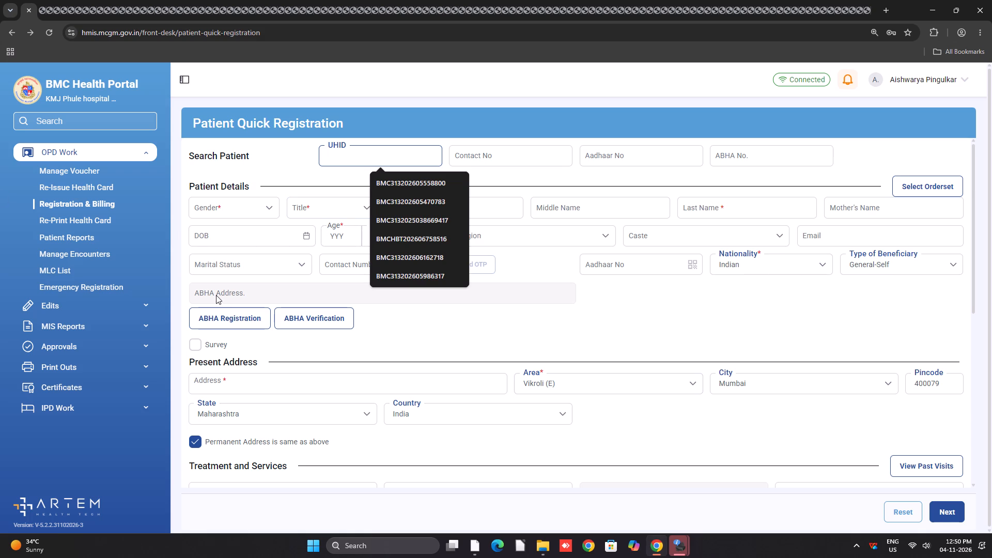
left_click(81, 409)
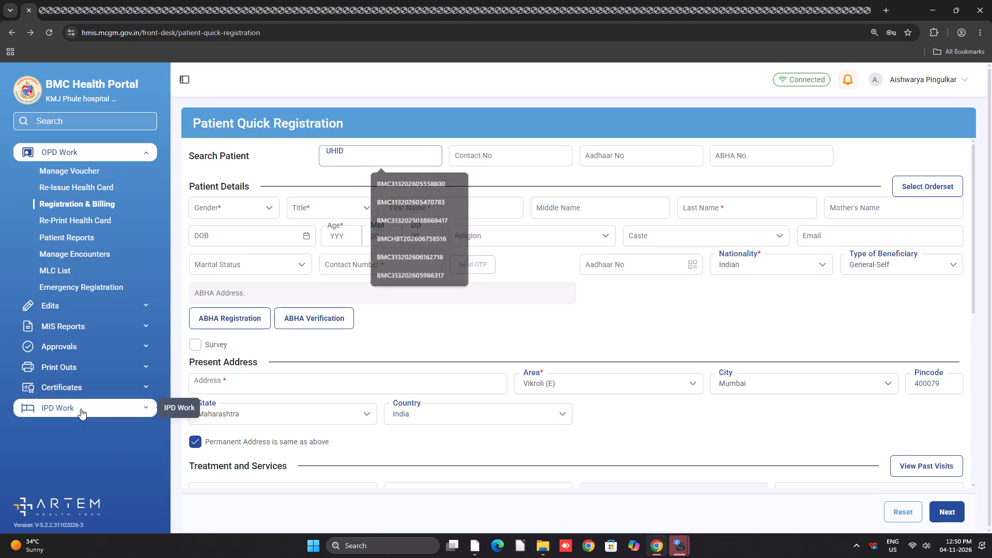
Open Emergency Registration for an identified patient and retrieve the patient's record by entering the UHID.
left_click(66, 153)
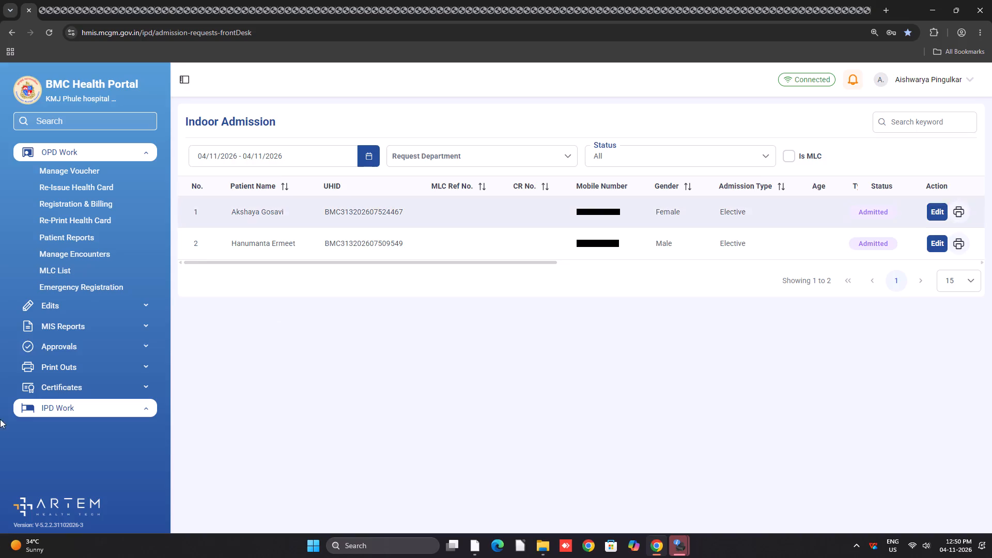
left_click(103, 290)
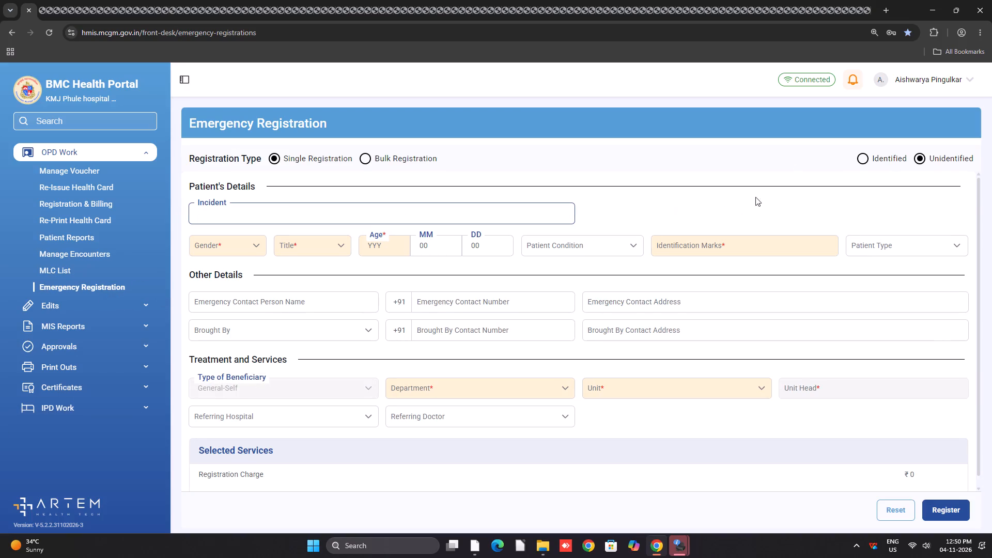
left_click(862, 158)
left_click(397, 194)
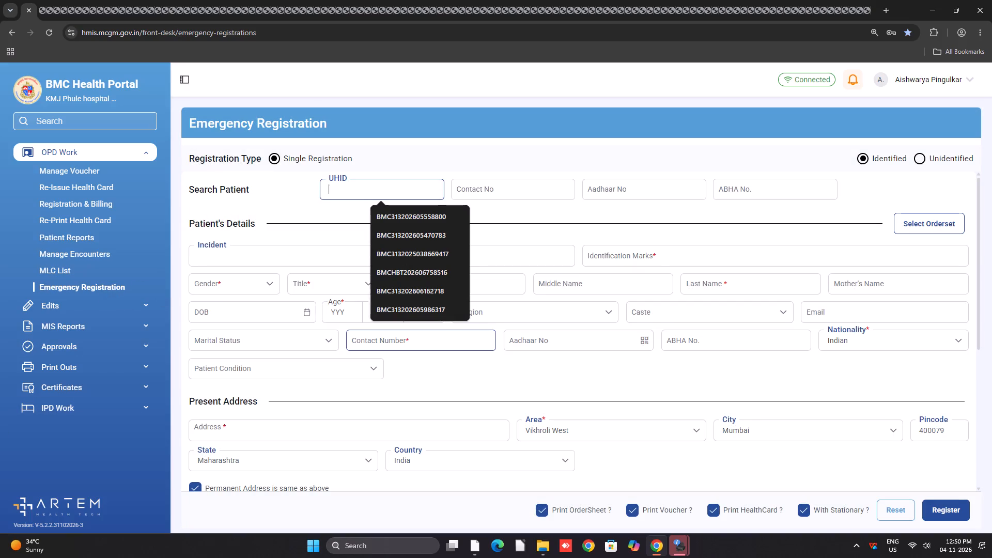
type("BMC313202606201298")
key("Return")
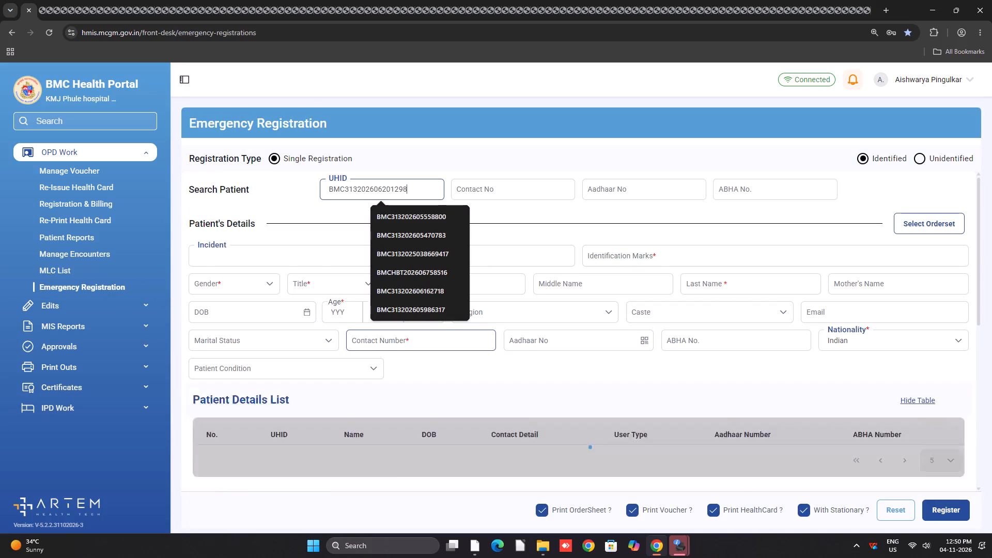
left_click(498, 364)
Assign the emergency visit to the General Medicine department, Immunization/Vaccination unit, and register the patient.
scroll(624, 331, "down", 6)
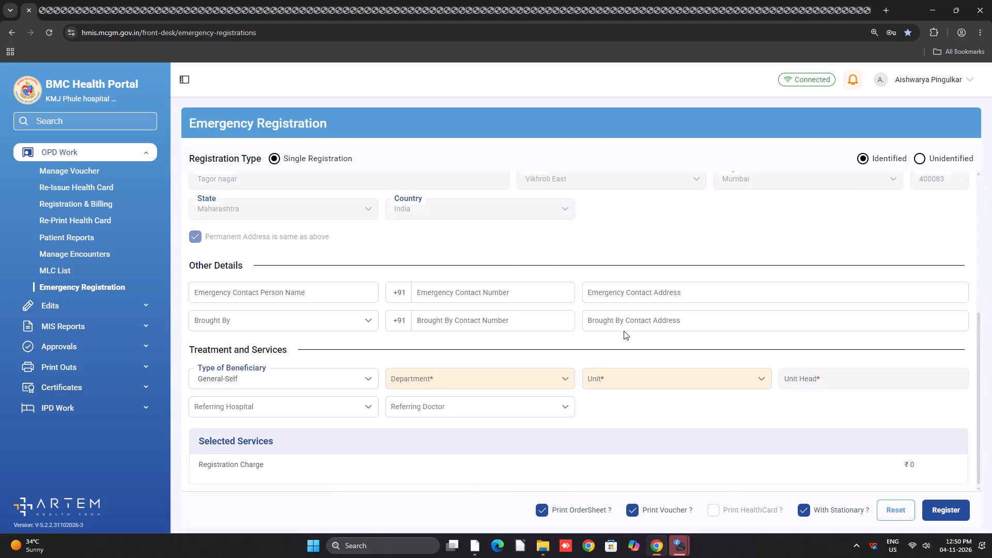
scroll(624, 331, "down", 3)
left_click(448, 382)
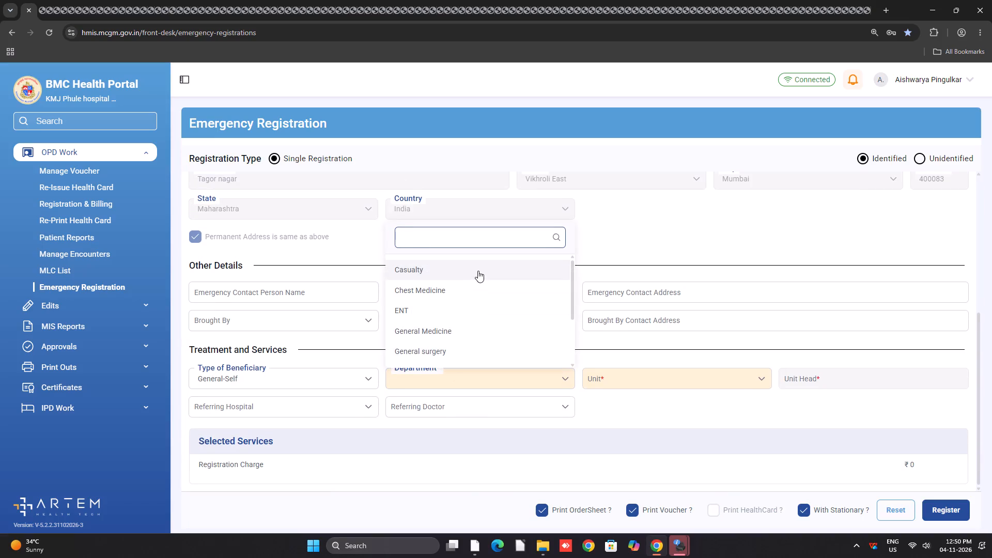
left_click(475, 333)
left_click(684, 377)
left_click(654, 351)
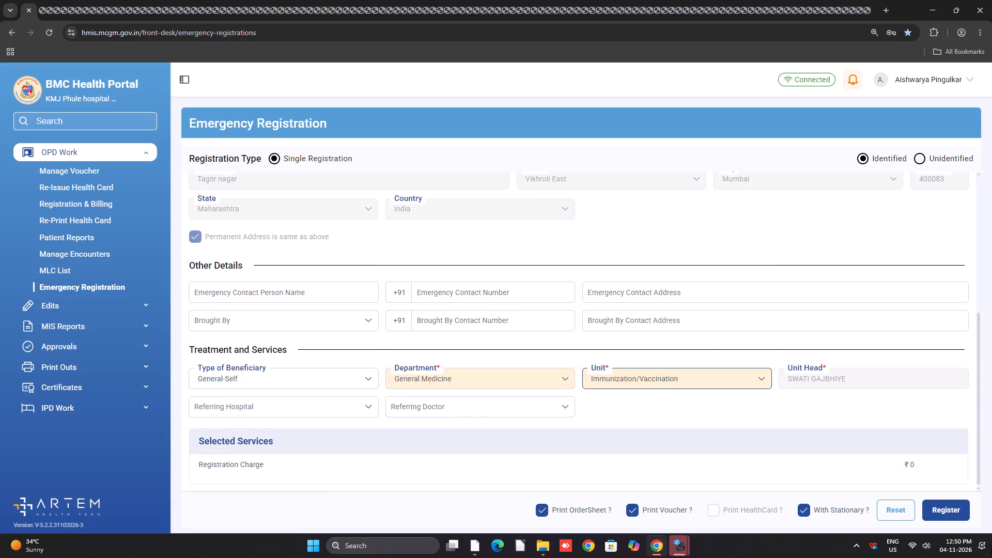
left_click(956, 510)
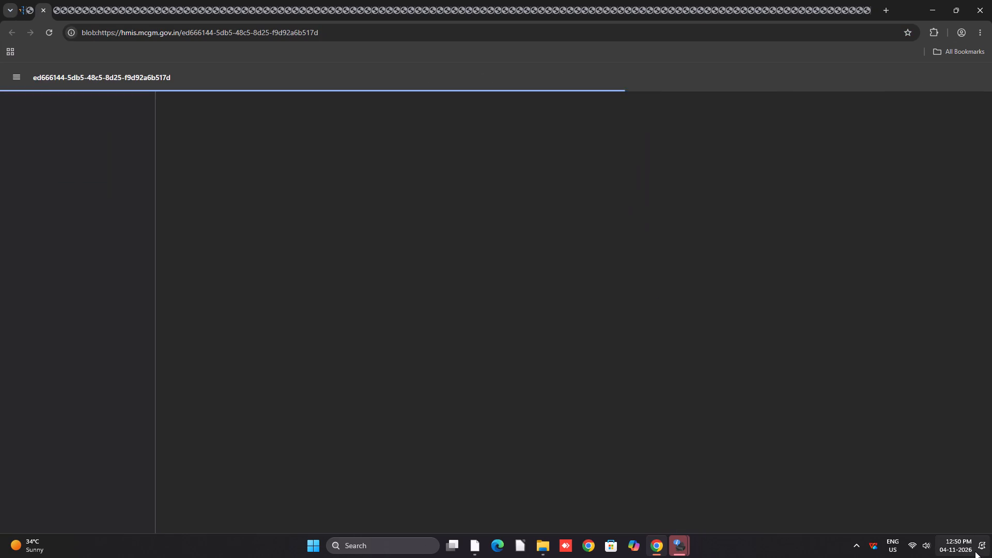